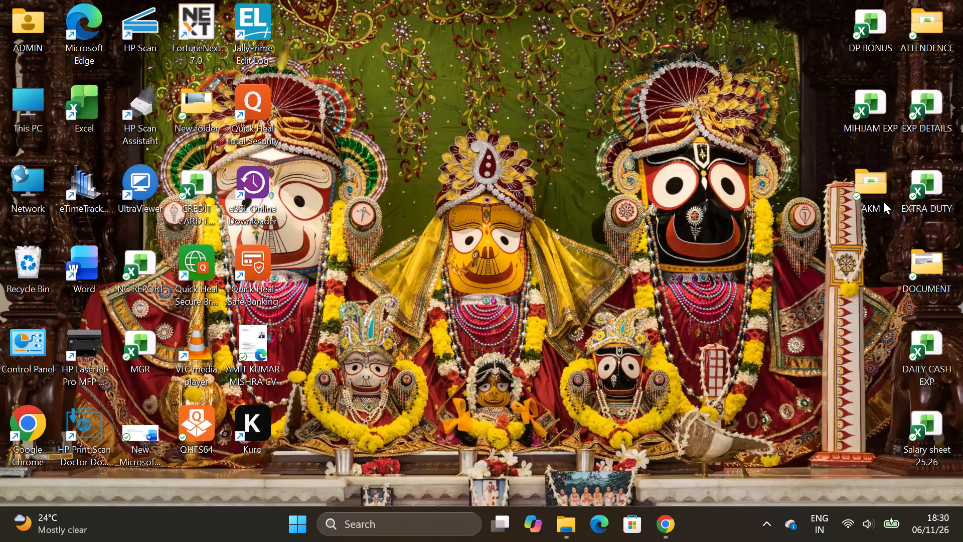
# Open the FRONT OFFICE NOVEMBER '2026 workbook from AKM > DAILY SALE REPORT 2026-27 > DAILY REPORT MONTH OF NOVEMBER 2026.
pyautogui.doubleClick(884, 195)
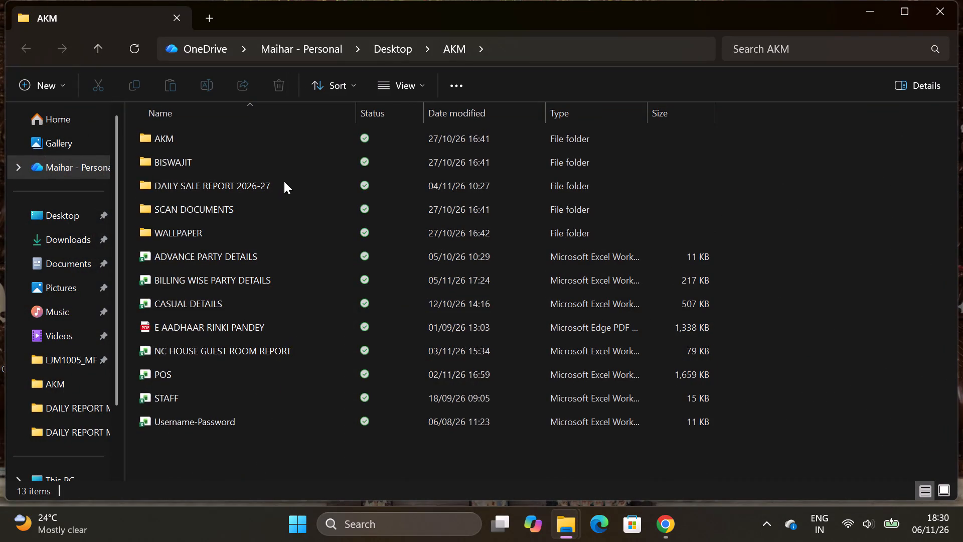
pyautogui.doubleClick(284, 181)
pyautogui.doubleClick(285, 250)
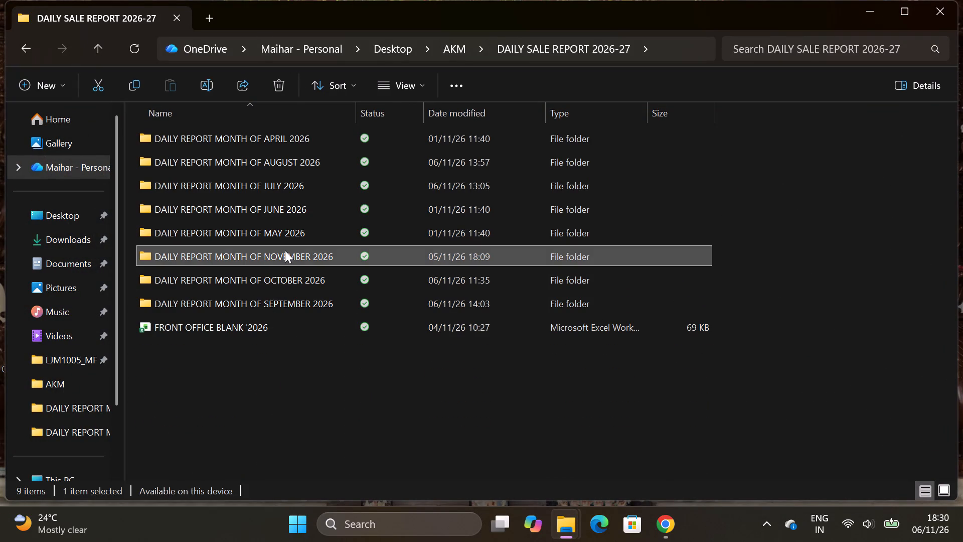
pyautogui.doubleClick(270, 143)
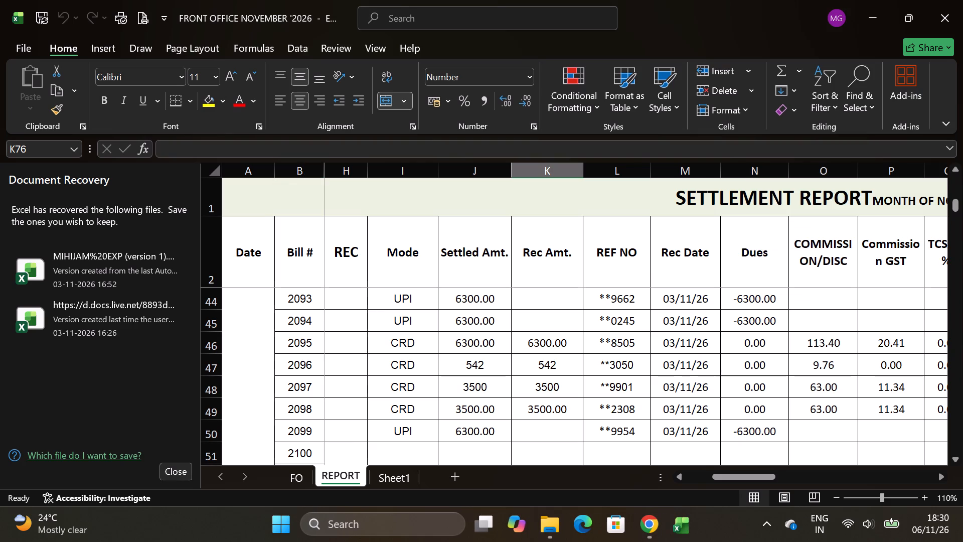
# Close the Document Recovery pane, choosing to view the recovered files later.
pyautogui.click(176, 479)
pyautogui.click(229, 210)
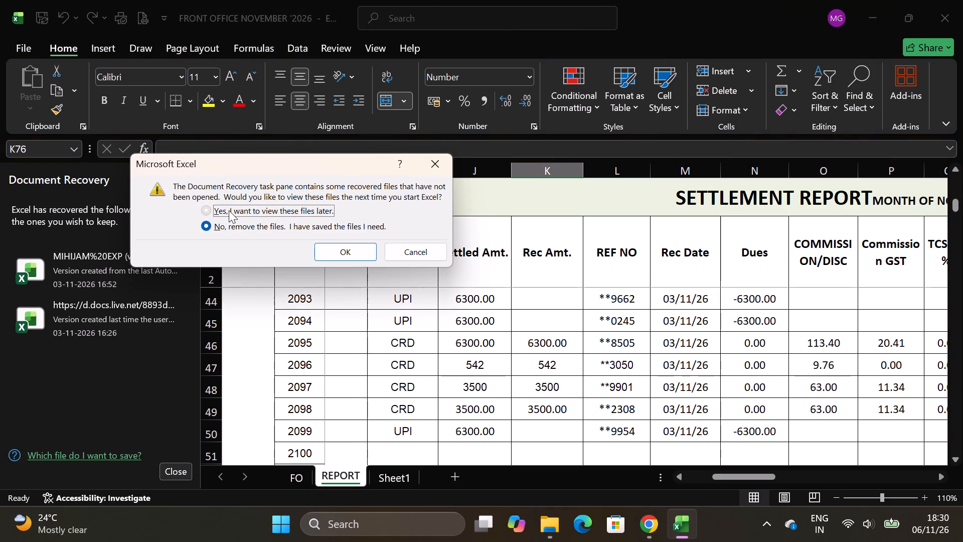
pyautogui.click(324, 249)
# Examine the early November bills in the REPORT sheet, including guest names, bill amounts, payment modes and dues.
pyautogui.scroll(6, 560, 395)
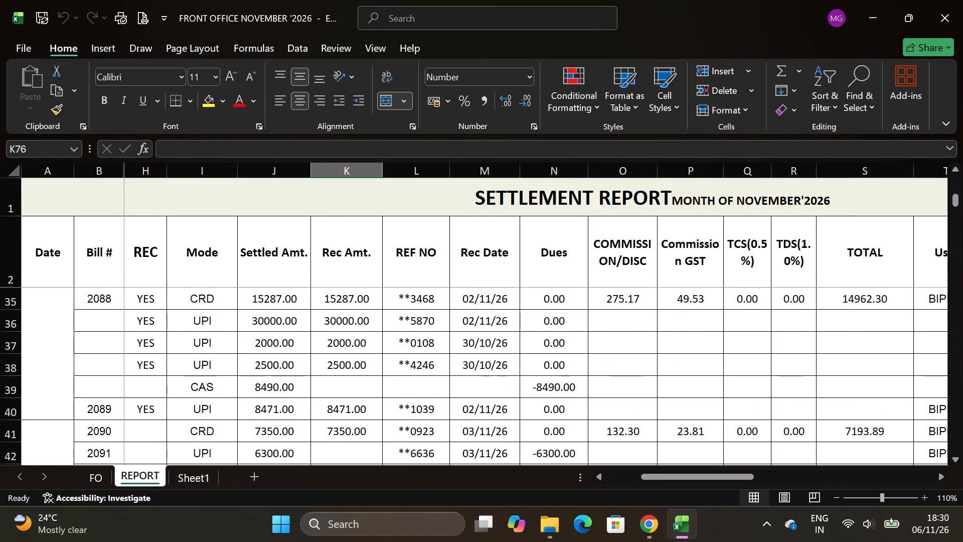
pyautogui.moveTo(666, 472); pyautogui.dragTo(394, 484)
pyautogui.scroll(2, 392, 407)
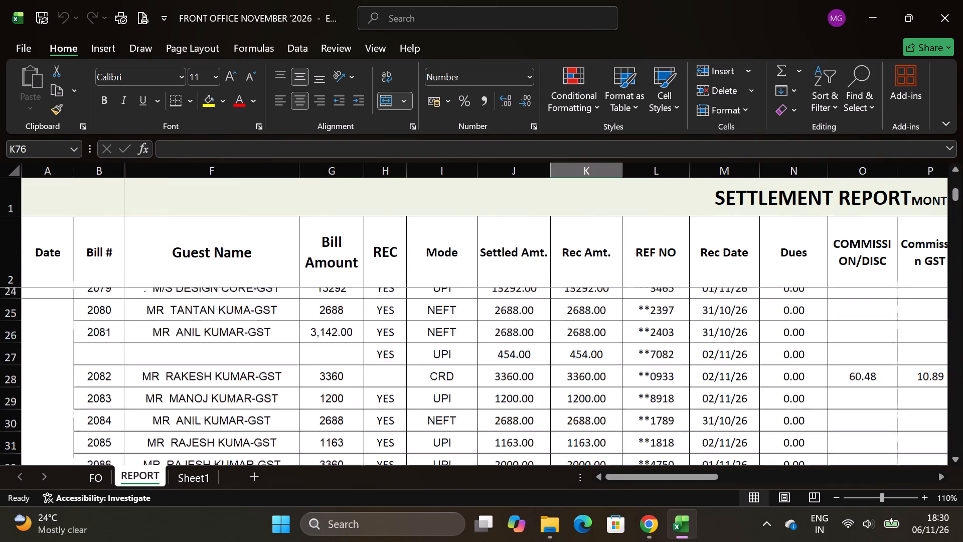
pyautogui.scroll(-9, 392, 407)
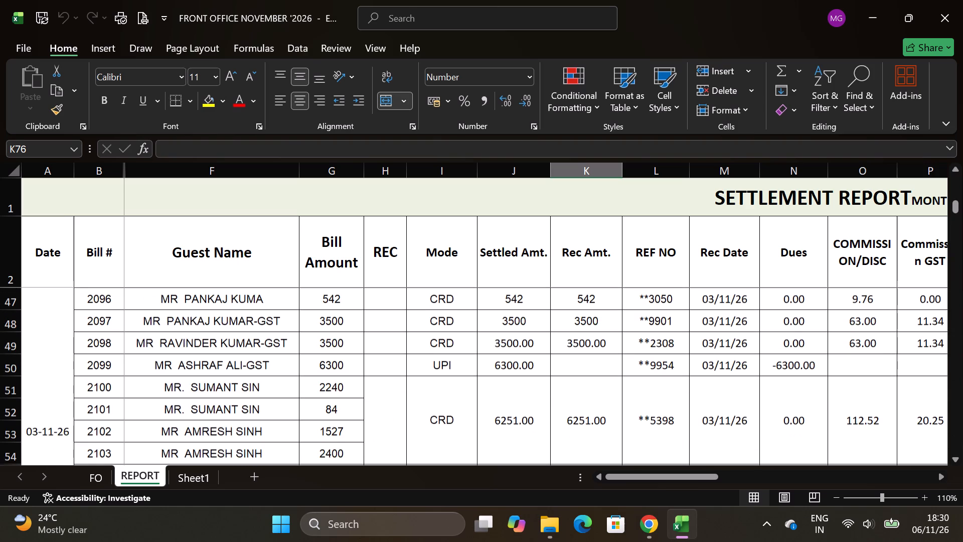
pyautogui.scroll(9, 393, 402)
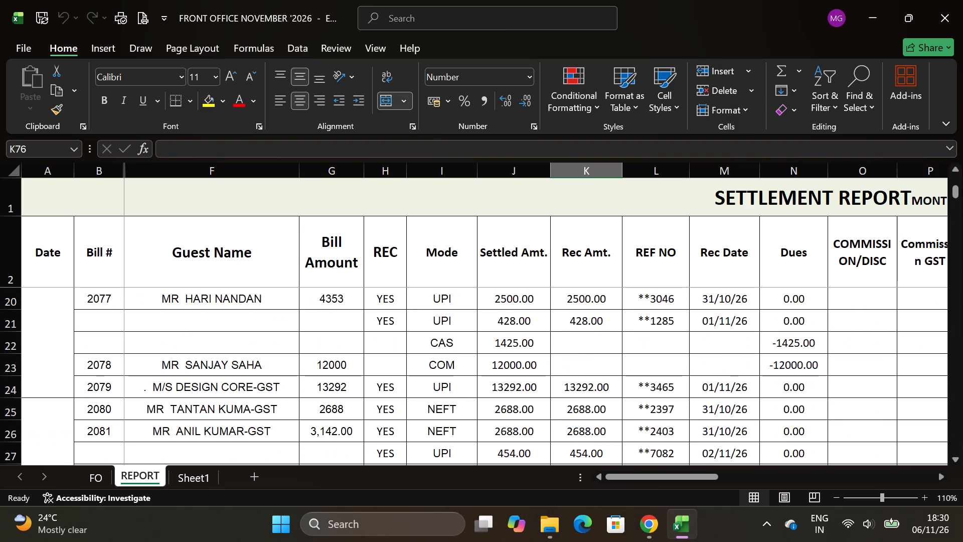
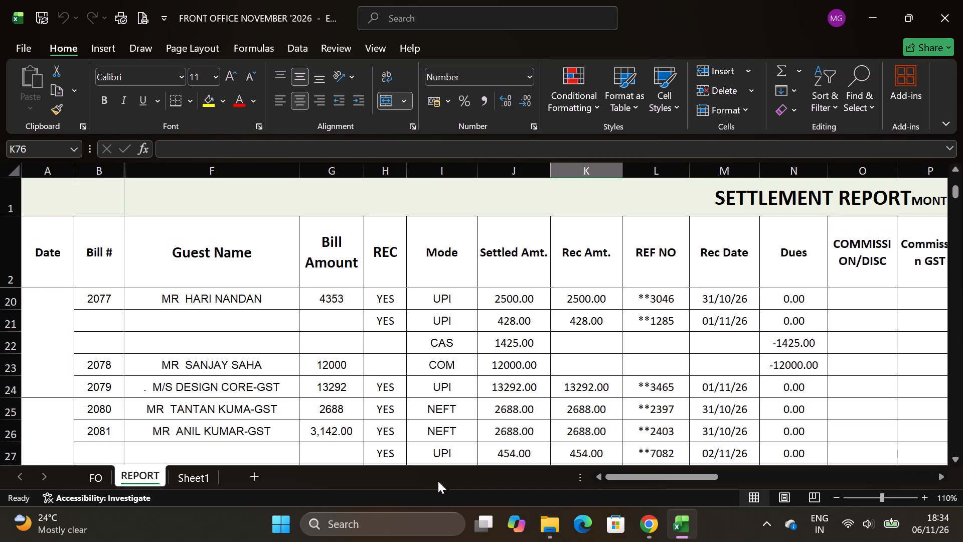
# Examine the REPORT sheet's settlement entries from bill 2078 through bill 2097, checking payment modes, received amounts, reference numbers and dues.
pyautogui.scroll(-1, 507, 374)
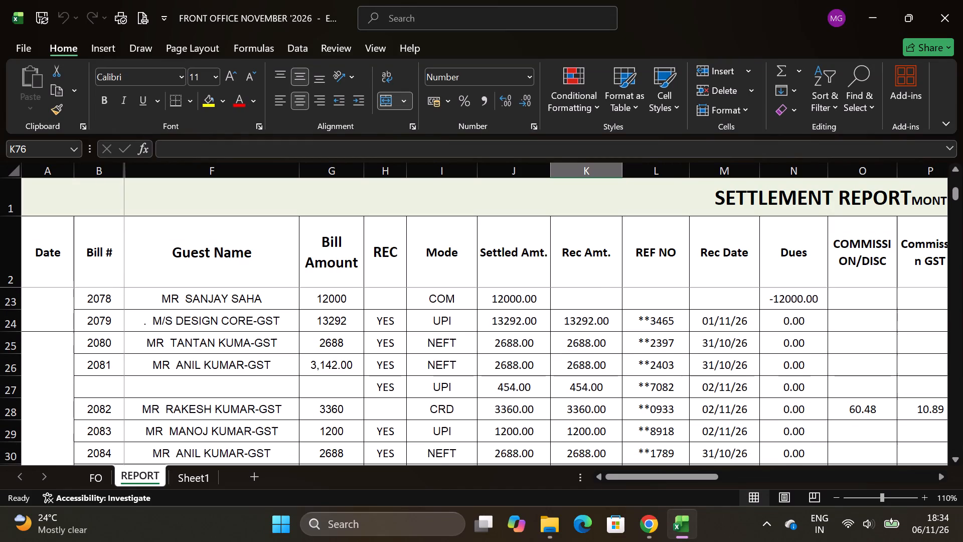
pyautogui.scroll(-1, 507, 374)
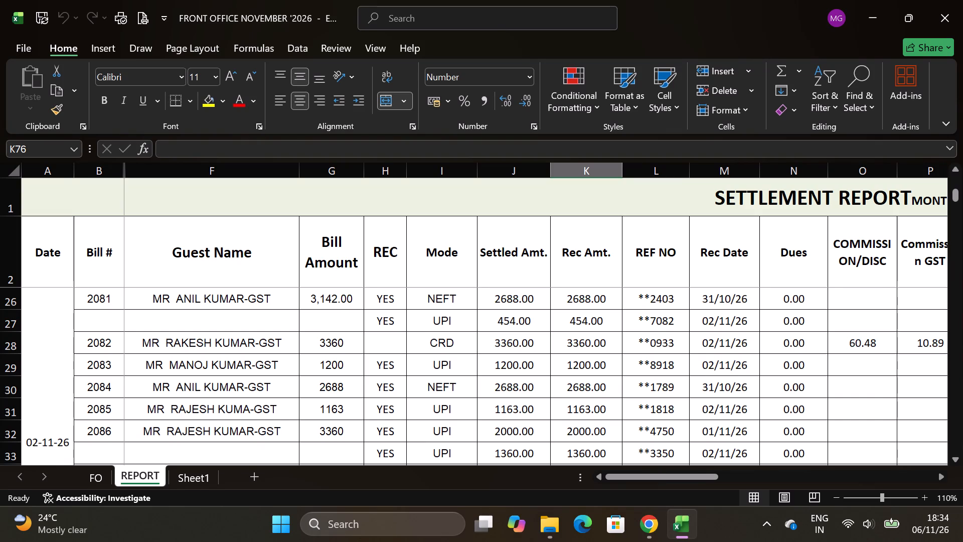
pyautogui.scroll(-5, 469, 366)
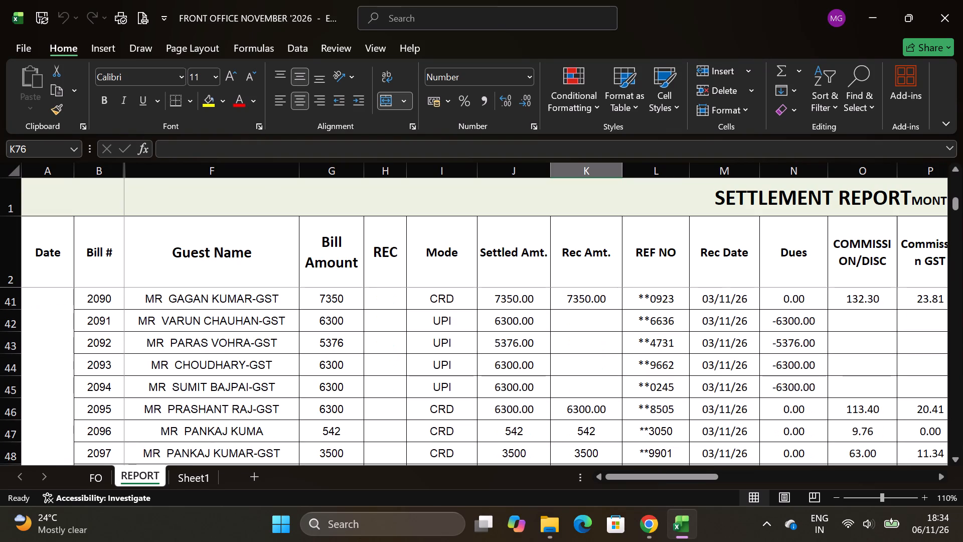
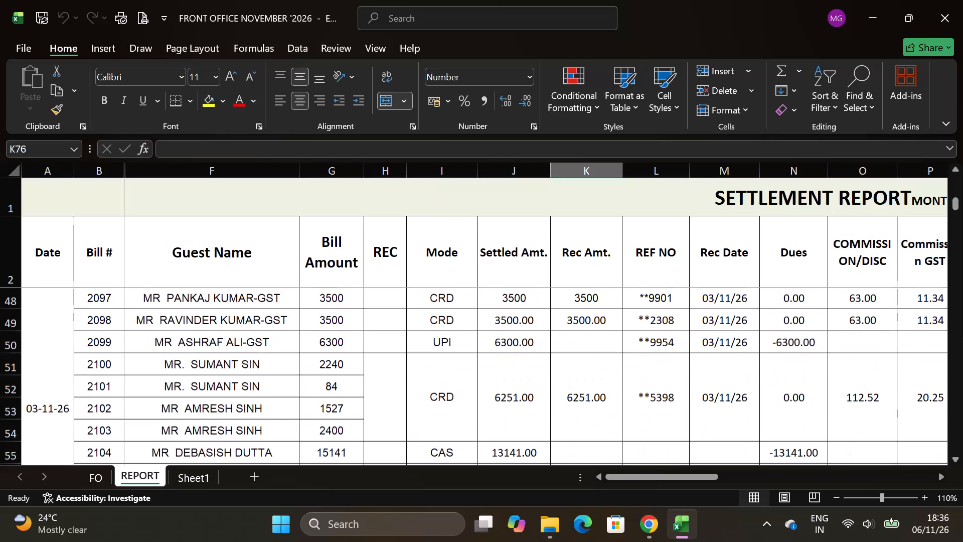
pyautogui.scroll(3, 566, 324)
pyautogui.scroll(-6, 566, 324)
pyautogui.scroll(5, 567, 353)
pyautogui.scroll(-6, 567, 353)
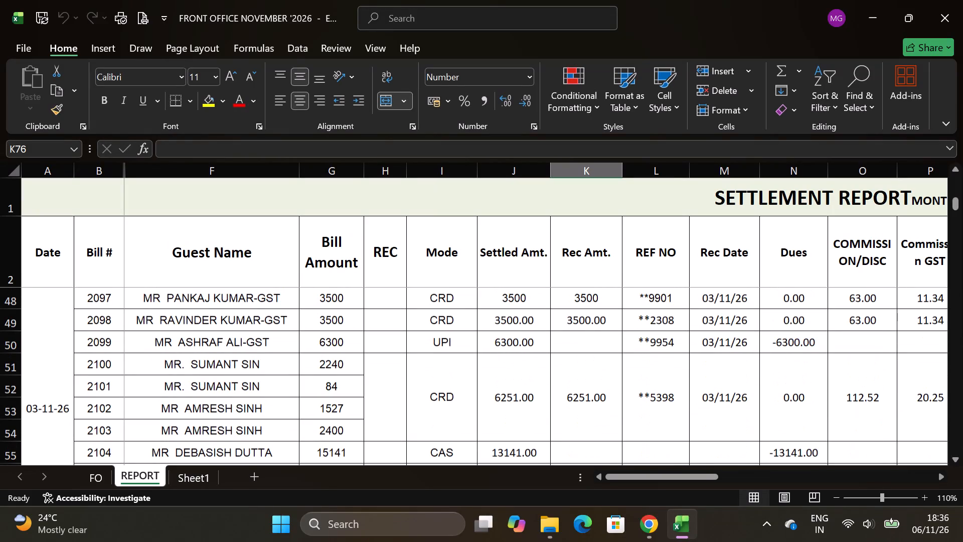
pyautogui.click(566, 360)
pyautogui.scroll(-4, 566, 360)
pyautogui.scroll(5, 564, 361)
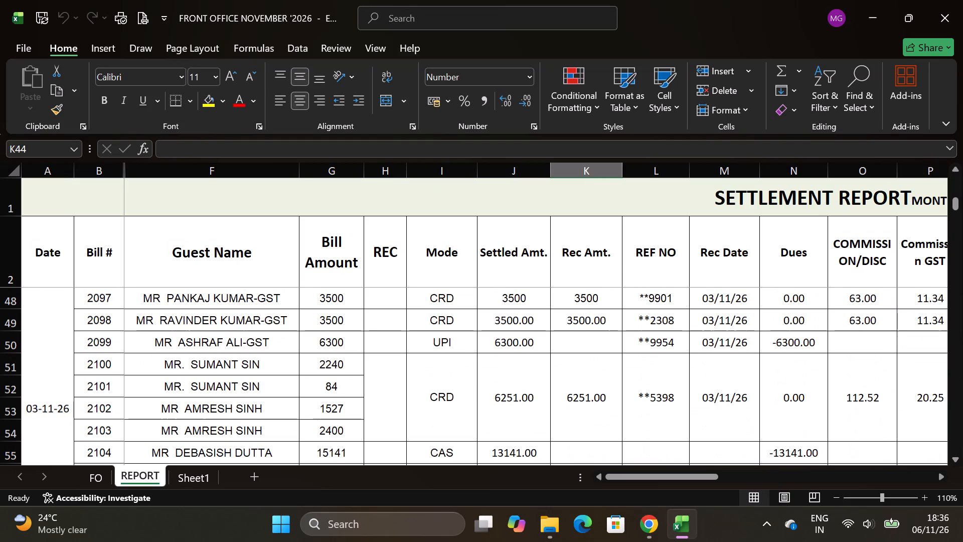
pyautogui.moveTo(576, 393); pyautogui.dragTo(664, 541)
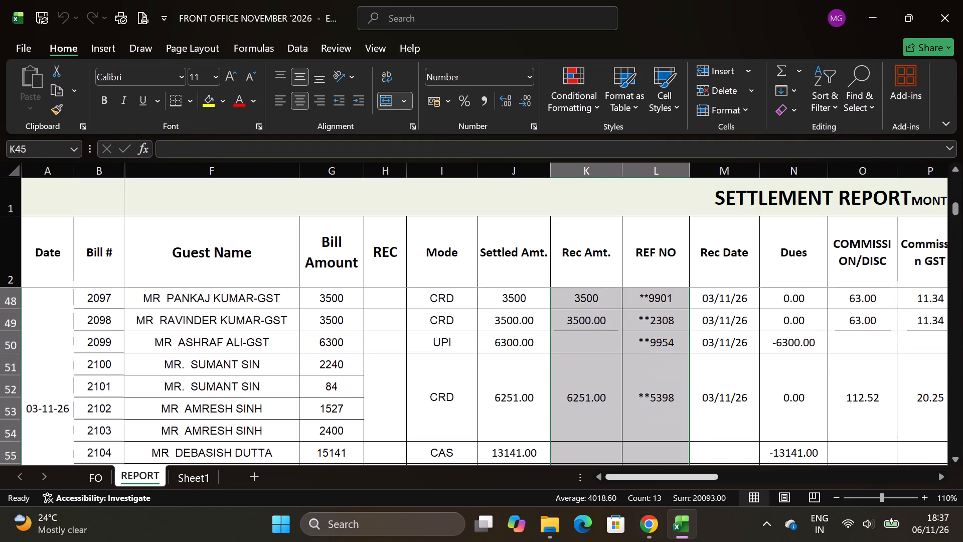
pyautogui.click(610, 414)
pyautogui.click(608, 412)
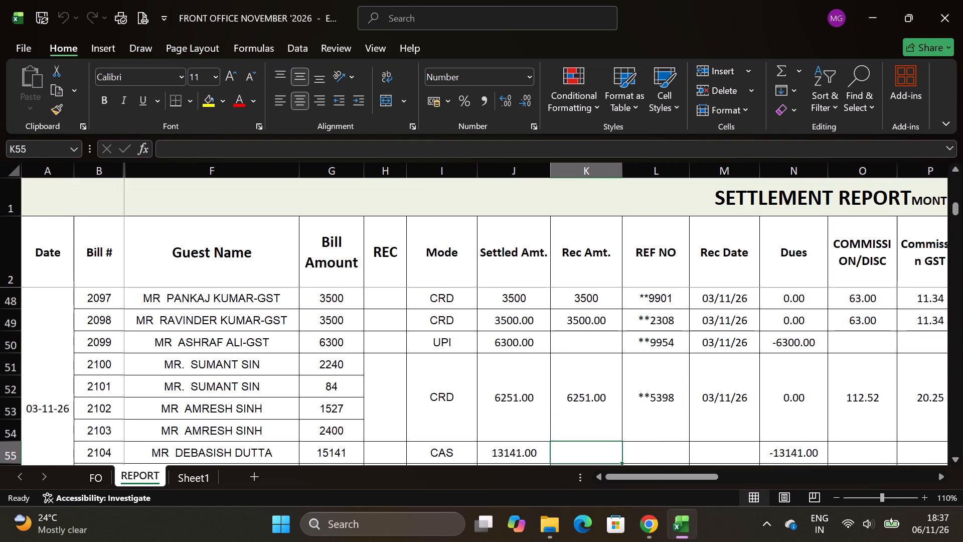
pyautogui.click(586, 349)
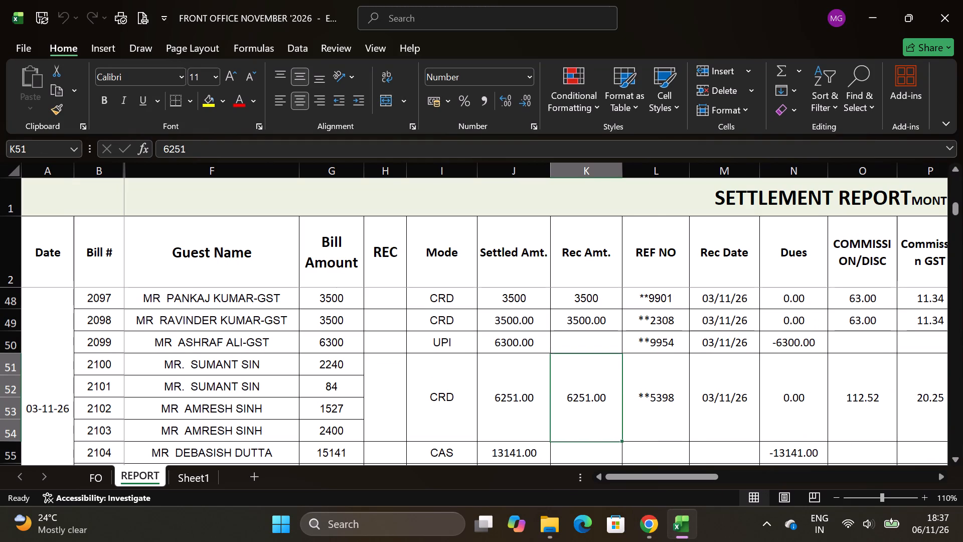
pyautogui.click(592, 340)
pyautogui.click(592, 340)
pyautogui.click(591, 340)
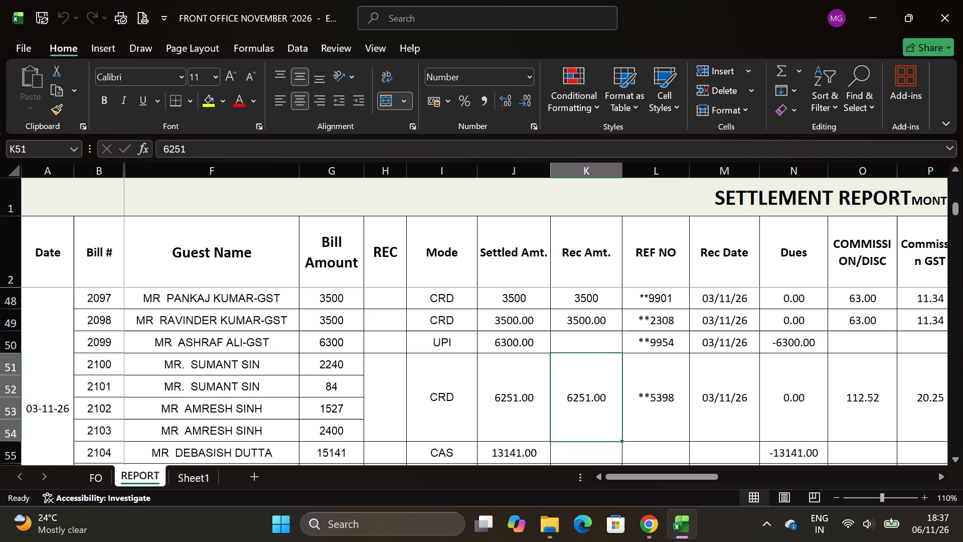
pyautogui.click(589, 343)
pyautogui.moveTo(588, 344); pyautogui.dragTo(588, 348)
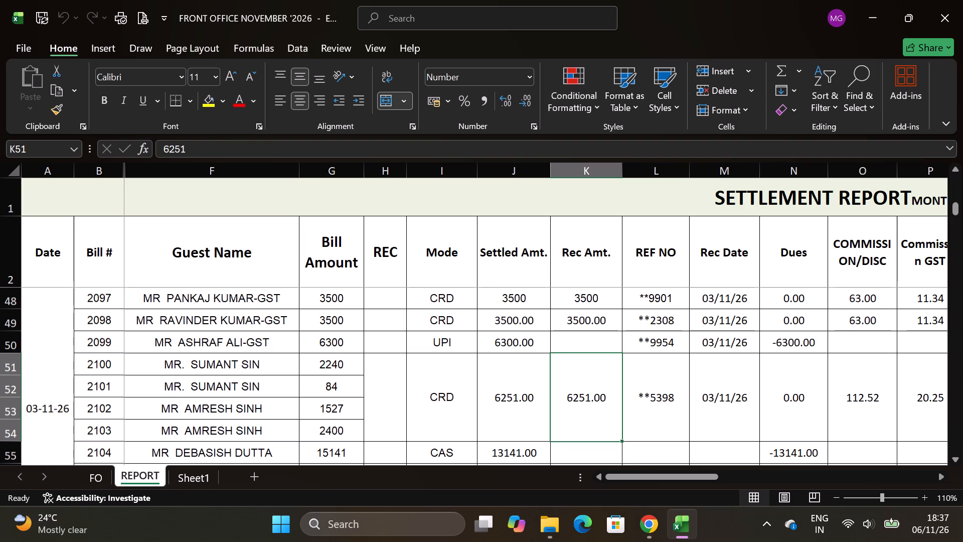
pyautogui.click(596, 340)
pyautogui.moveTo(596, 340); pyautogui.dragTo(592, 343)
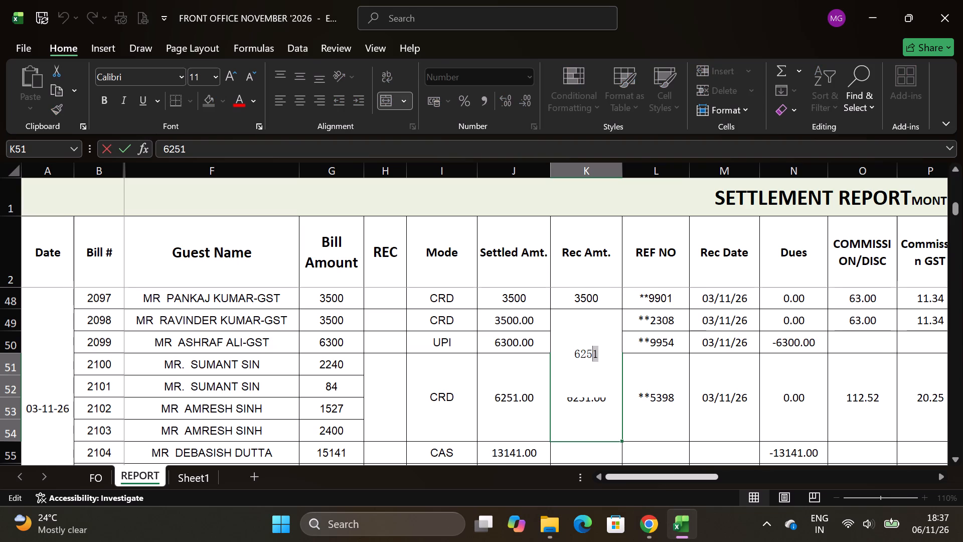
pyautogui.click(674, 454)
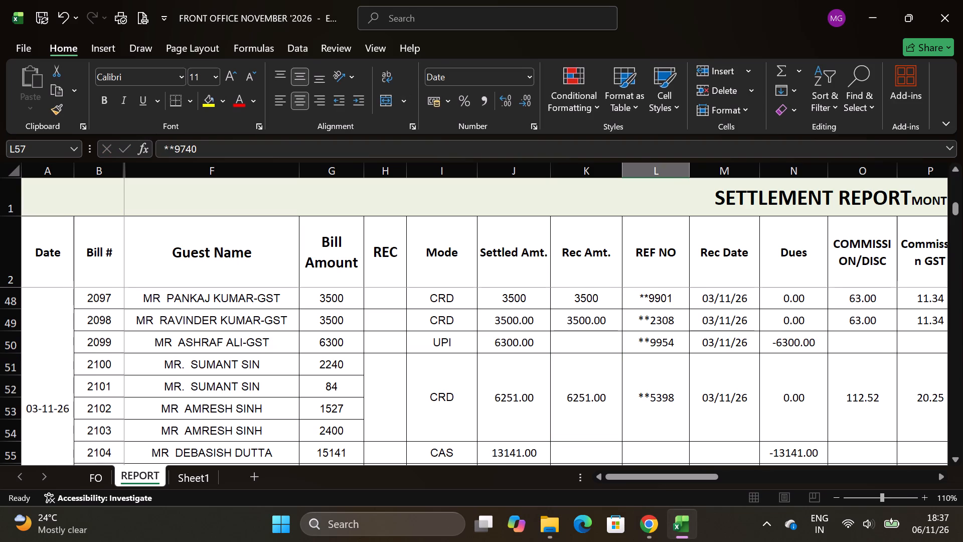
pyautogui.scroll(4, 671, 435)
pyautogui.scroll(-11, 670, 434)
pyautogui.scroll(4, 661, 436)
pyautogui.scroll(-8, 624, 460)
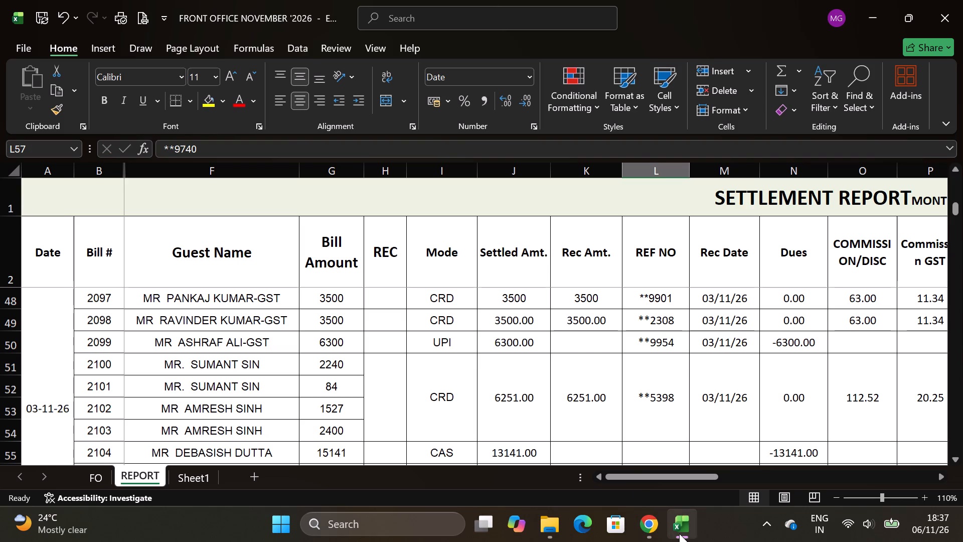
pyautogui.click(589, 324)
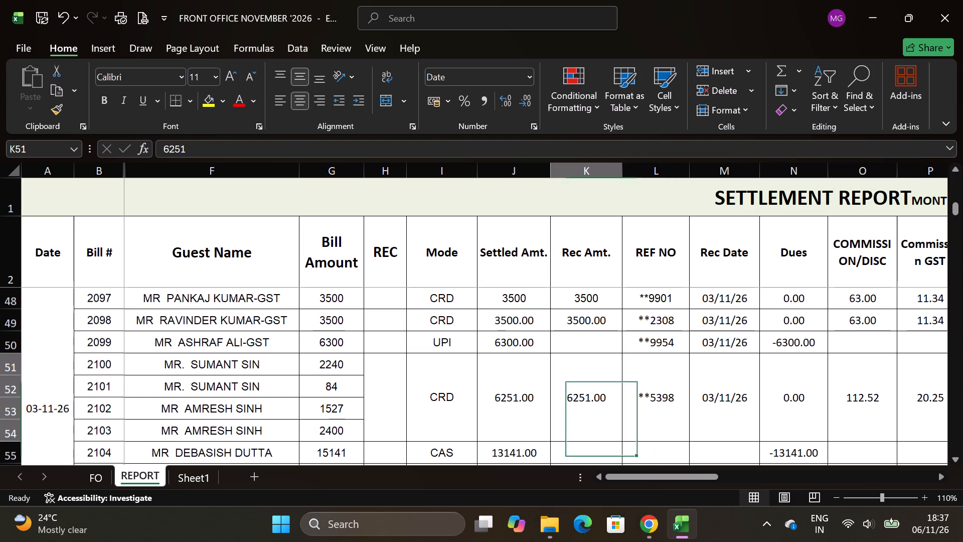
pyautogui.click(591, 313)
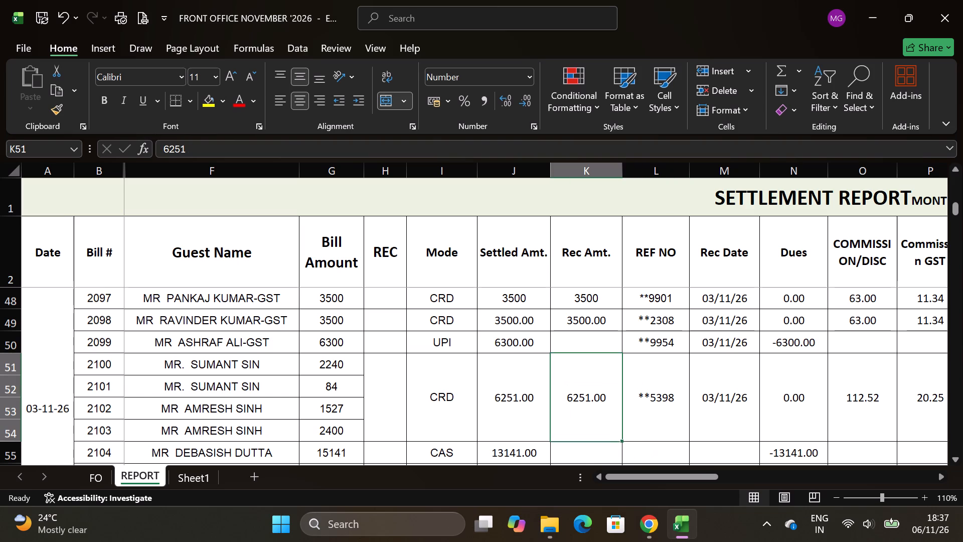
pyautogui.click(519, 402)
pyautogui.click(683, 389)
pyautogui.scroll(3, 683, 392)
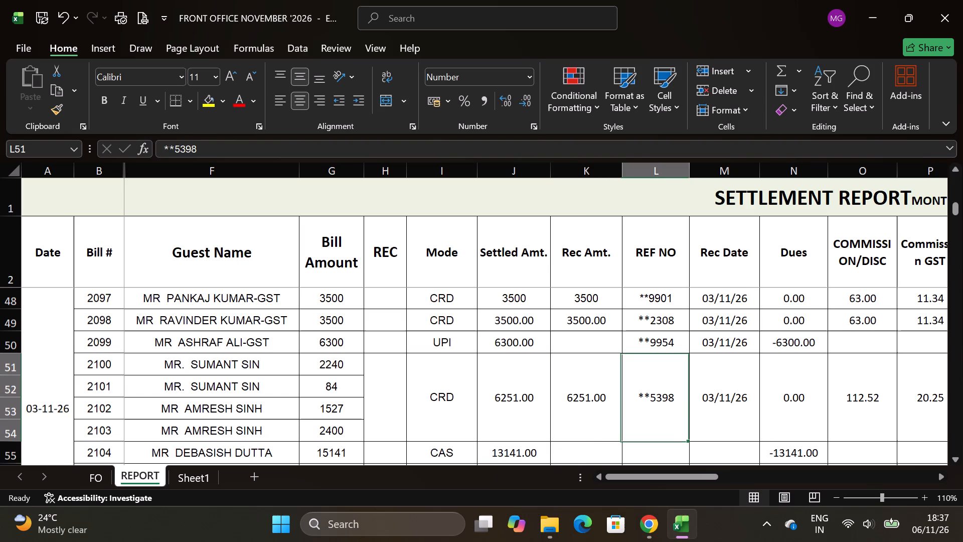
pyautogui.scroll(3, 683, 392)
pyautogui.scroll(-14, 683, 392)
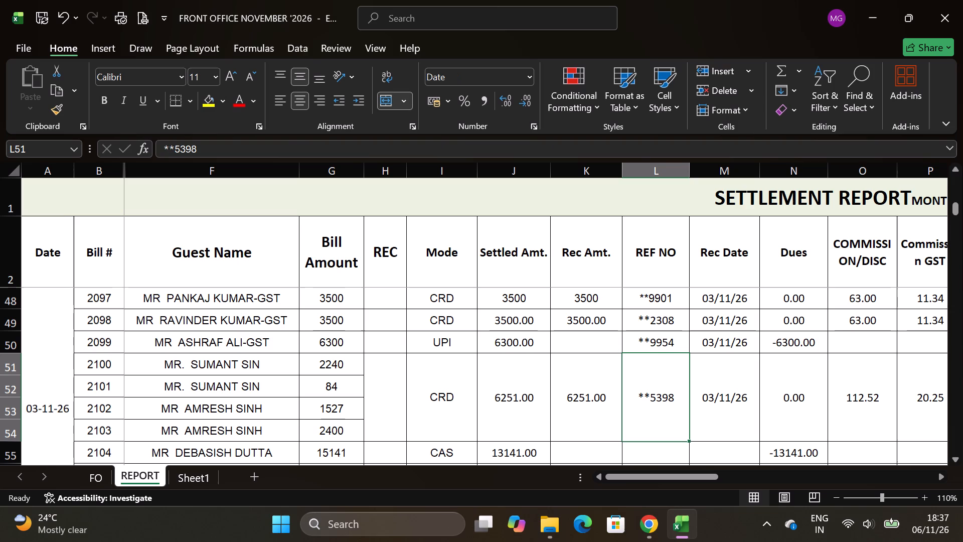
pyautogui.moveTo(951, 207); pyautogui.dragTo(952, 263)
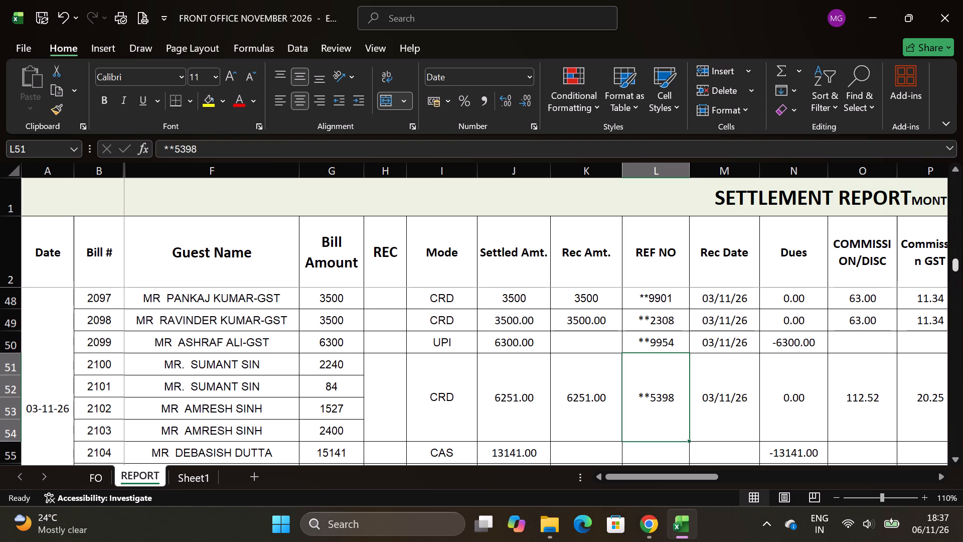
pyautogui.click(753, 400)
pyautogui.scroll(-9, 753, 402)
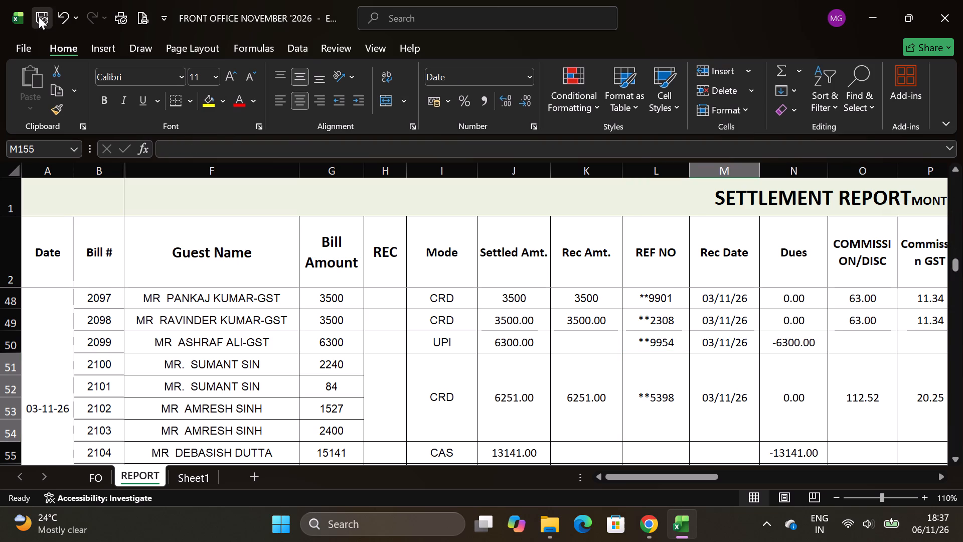
# Save the front office workbook and close it.
pyautogui.click(39, 17)
pyautogui.click(957, 17)
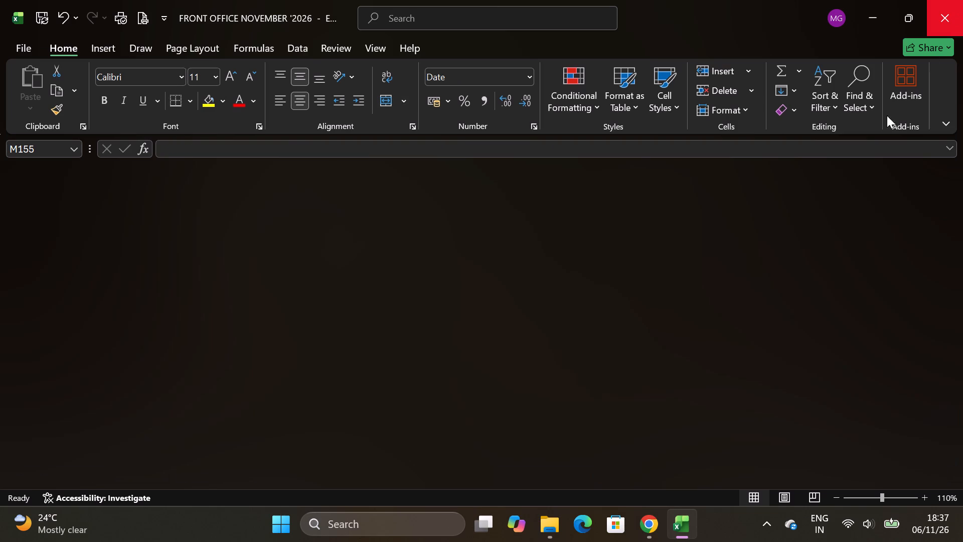
# Reopen the FRONT OFFICE NOVEMBER '2026 workbook from the DAILY REPORT MONTH OF NOVEMBER 2026 folder.
pyautogui.click(337, 336)
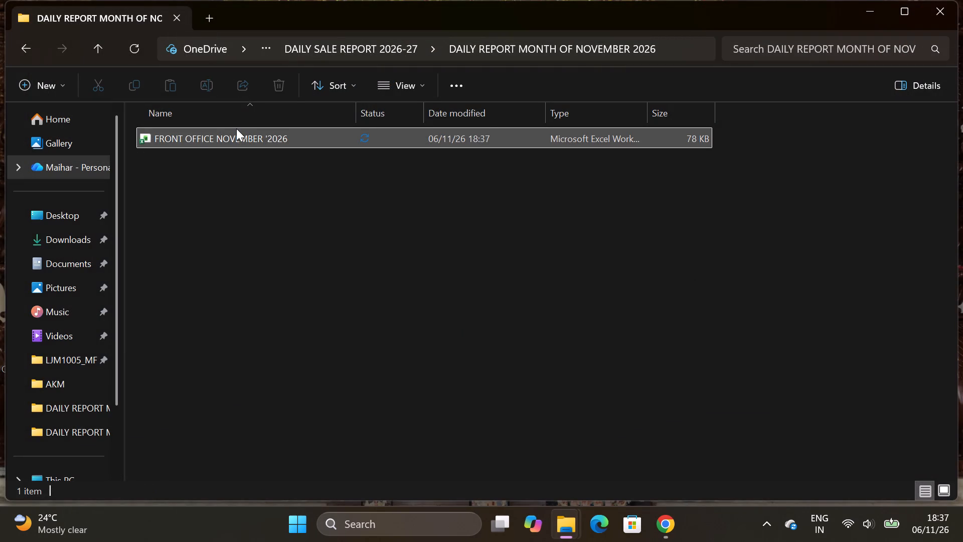
pyautogui.doubleClick(236, 128)
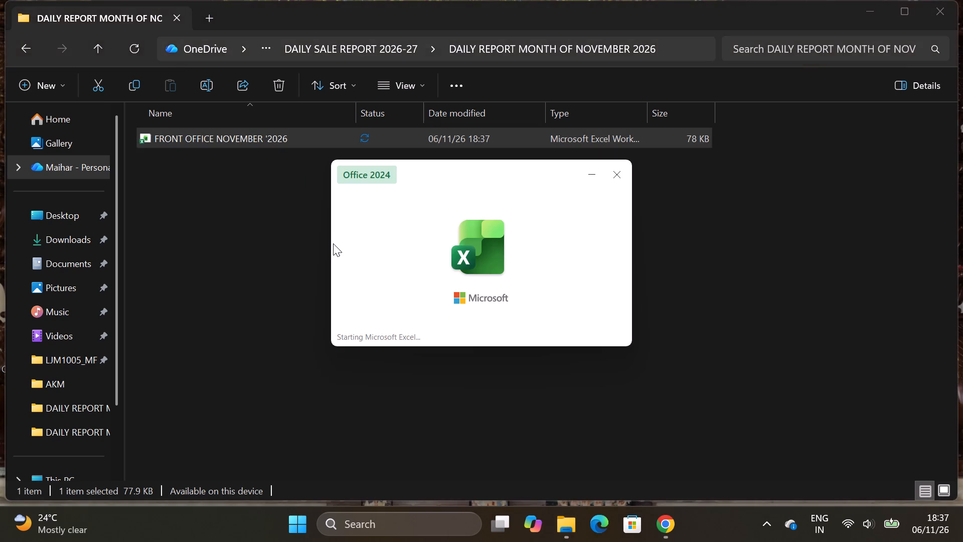
# In the REPORT sheet, enter 6300 as the received amount for the UPI payment of bill 2091.
pyautogui.click(97, 486)
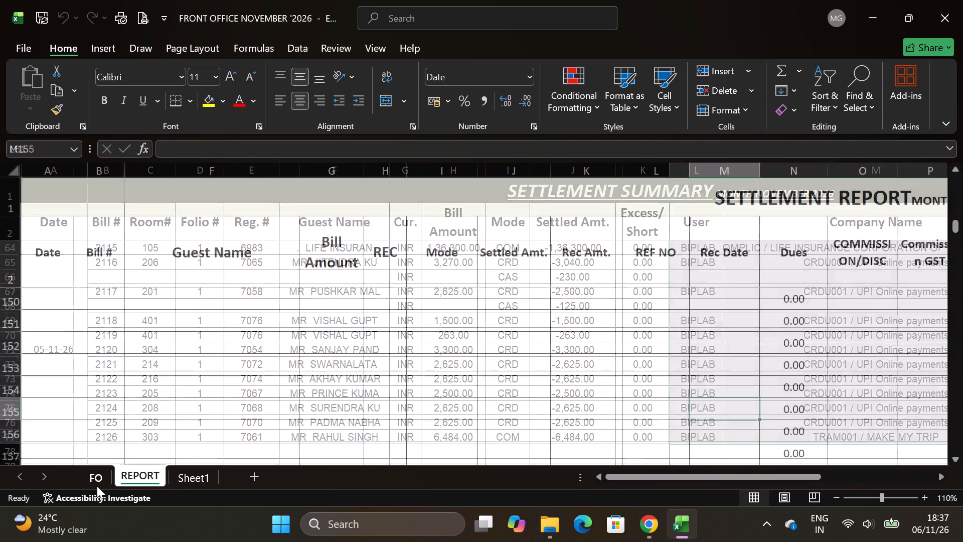
pyautogui.click(135, 480)
pyautogui.scroll(19, 349, 380)
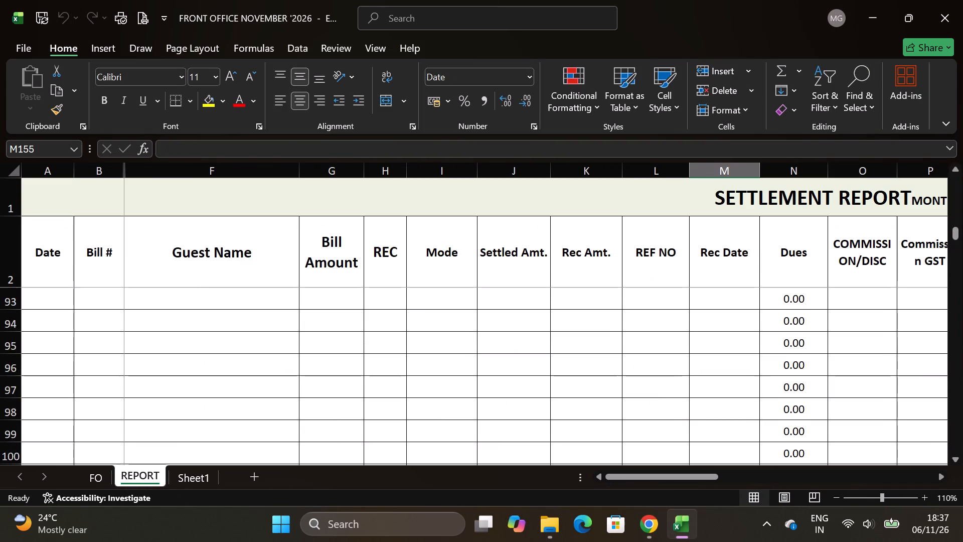
pyautogui.scroll(20, 349, 380)
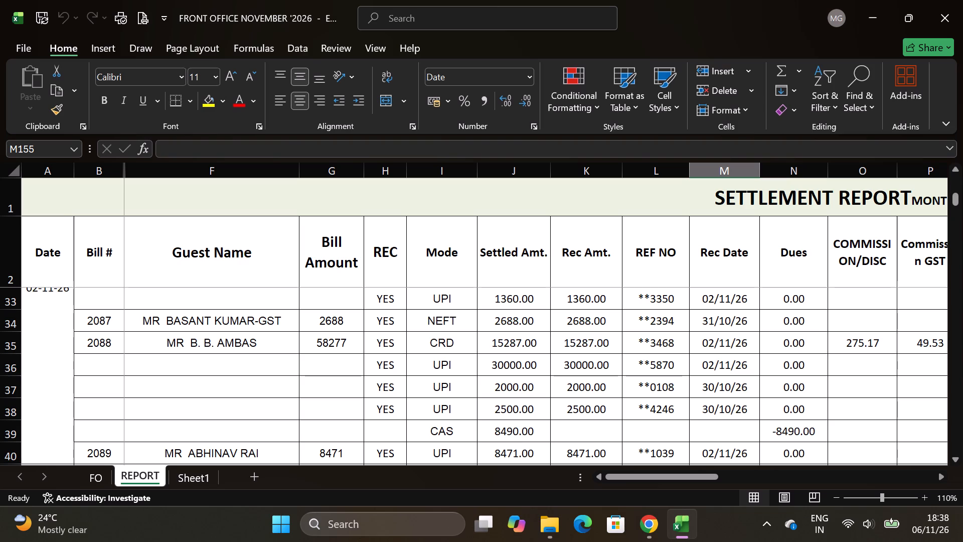
pyautogui.scroll(-2, 621, 412)
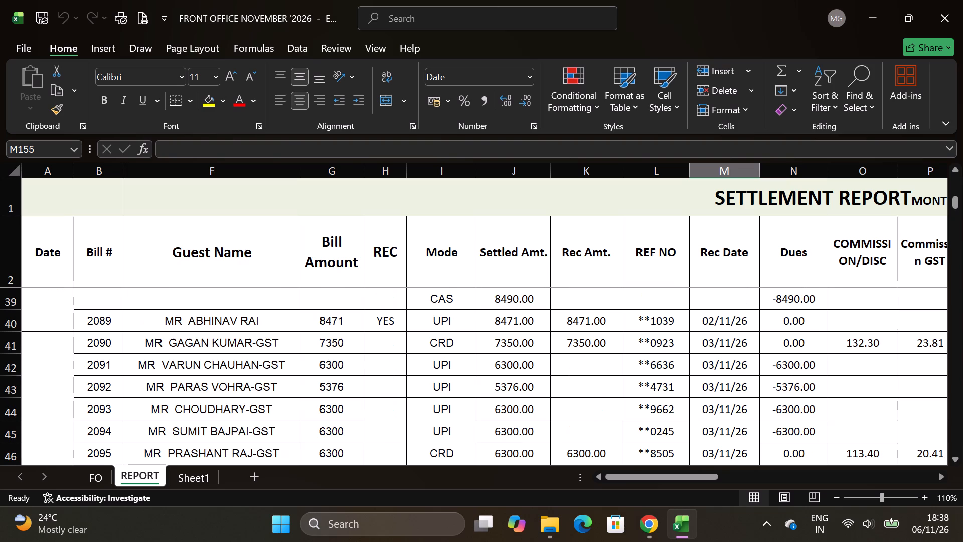
pyautogui.click(602, 371)
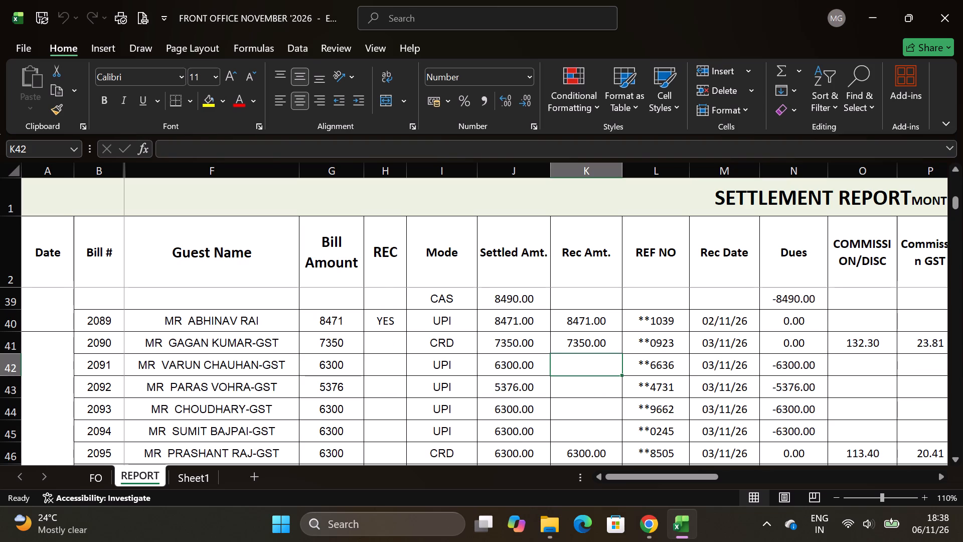
pyautogui.scroll(2, 602, 371)
pyautogui.scroll(-2, 602, 370)
pyautogui.click(597, 383)
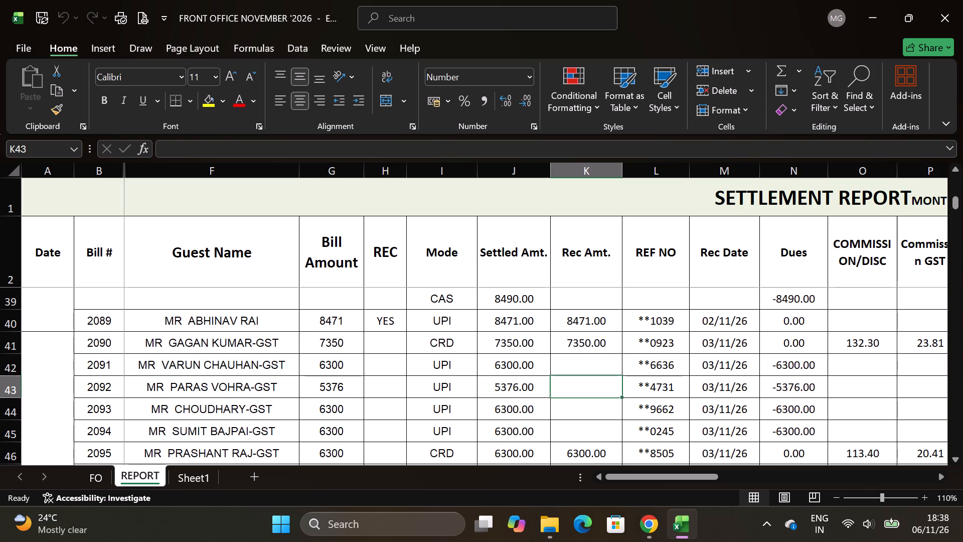
pyautogui.click(591, 353)
pyautogui.click(599, 371)
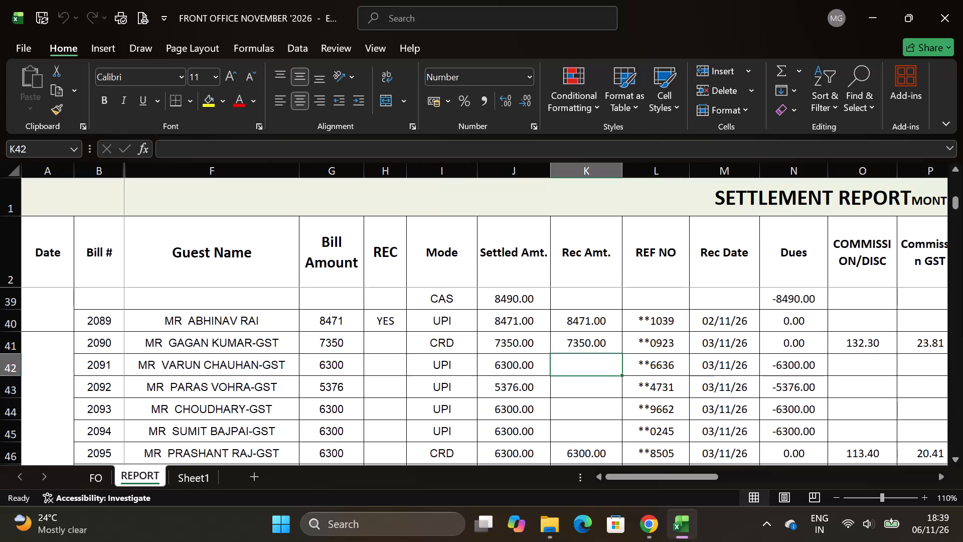
pyautogui.write('6300')
pyautogui.press('Return')
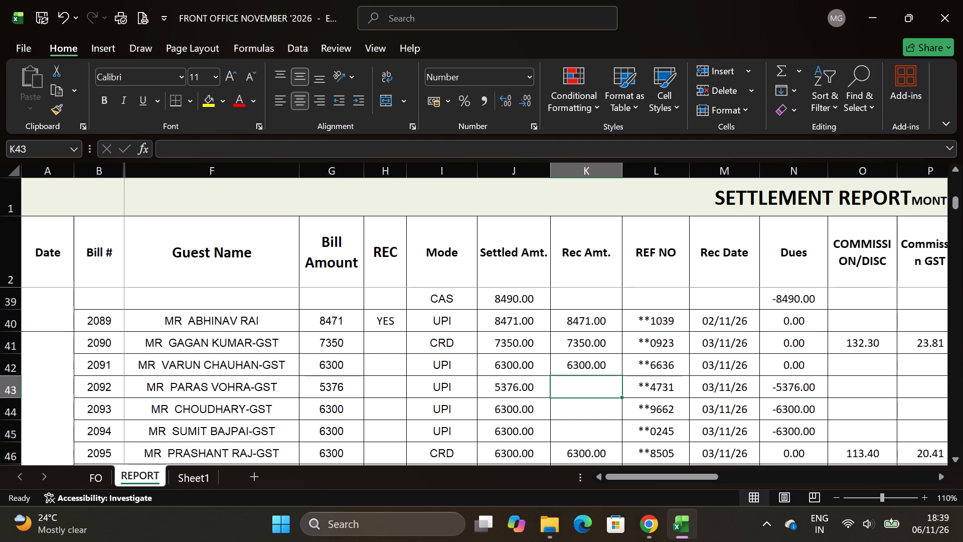
# Enter the received amounts for the following UPI bills: 5376 for bill 2092, and 6300 each for bills 2093 and 2094.
pyautogui.write('5376')
pyautogui.press('Return')
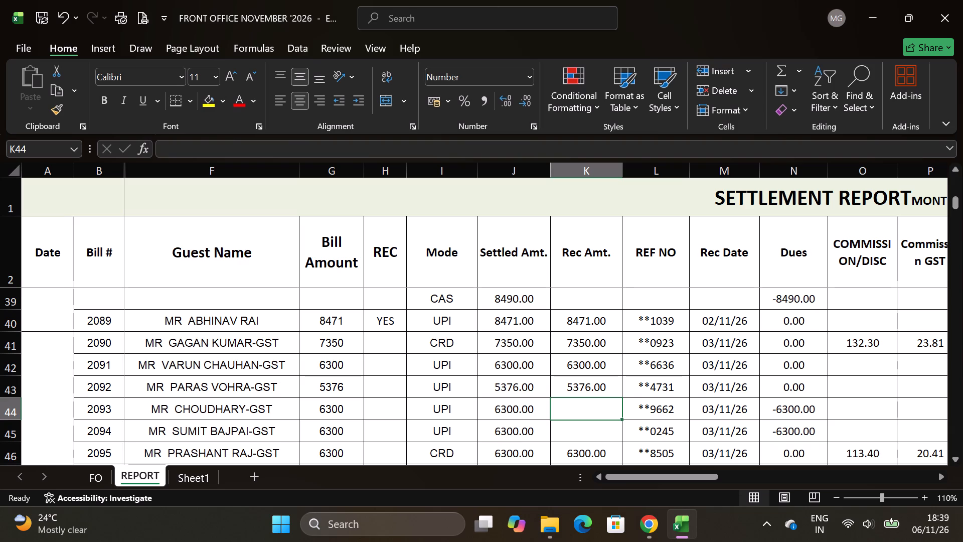
pyautogui.write('6300')
pyautogui.press('Return')
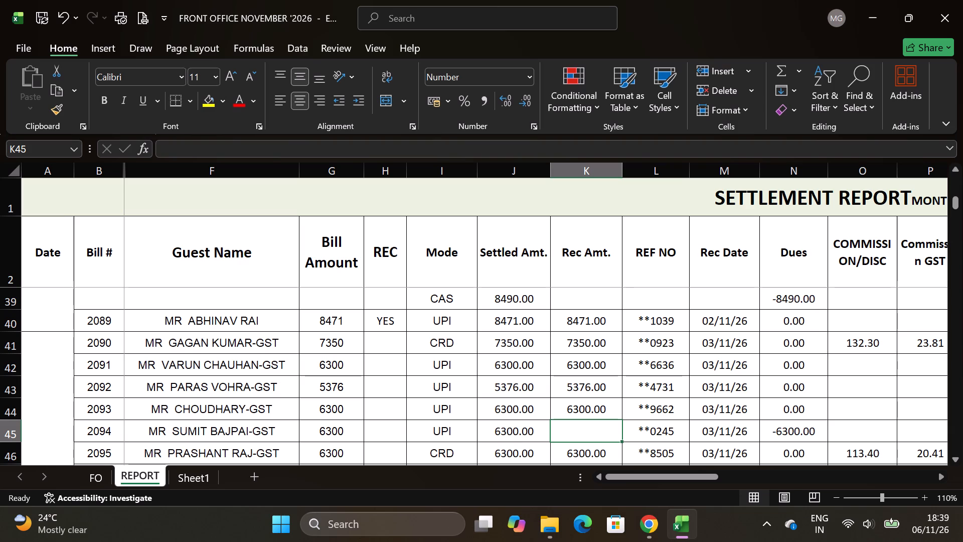
pyautogui.write('6300')
pyautogui.press('Return')
pyautogui.press('Return')
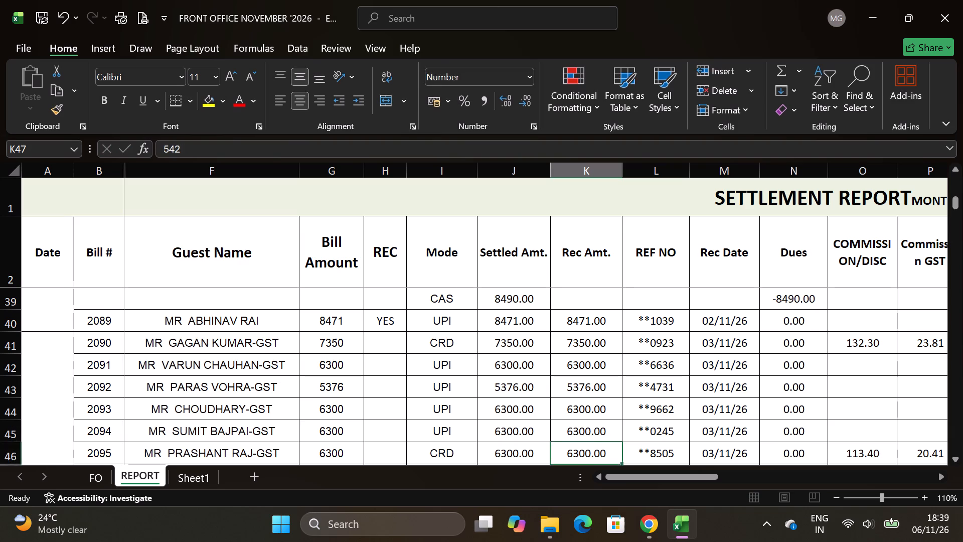
# Enter 6300 as the received amount for the UPI payment of bill 2099.
pyautogui.scroll(-1, 624, 364)
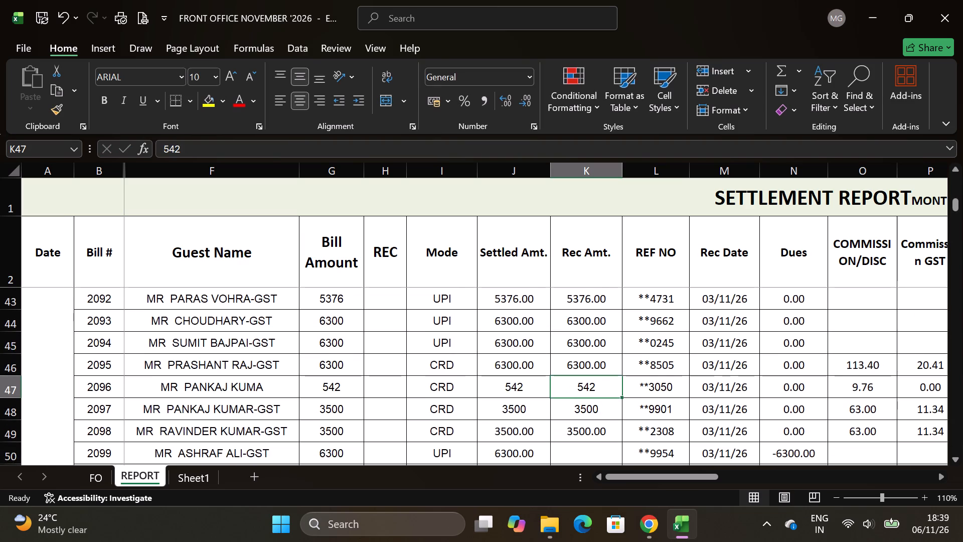
pyautogui.scroll(-2, 620, 366)
pyautogui.scroll(1, 614, 366)
pyautogui.click(596, 390)
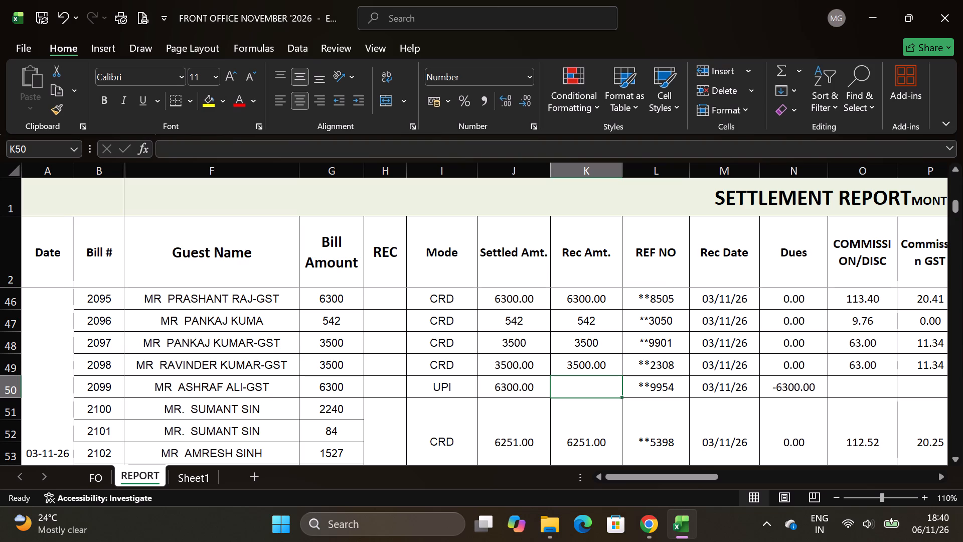
pyautogui.write('6300')
pyautogui.press('Return')
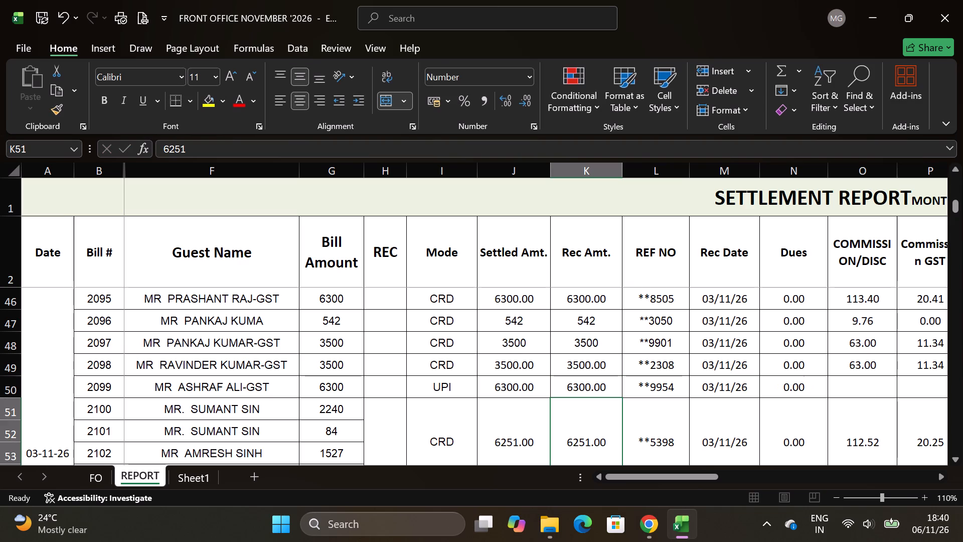
# Save the front office workbook.
pyautogui.scroll(-2, 607, 396)
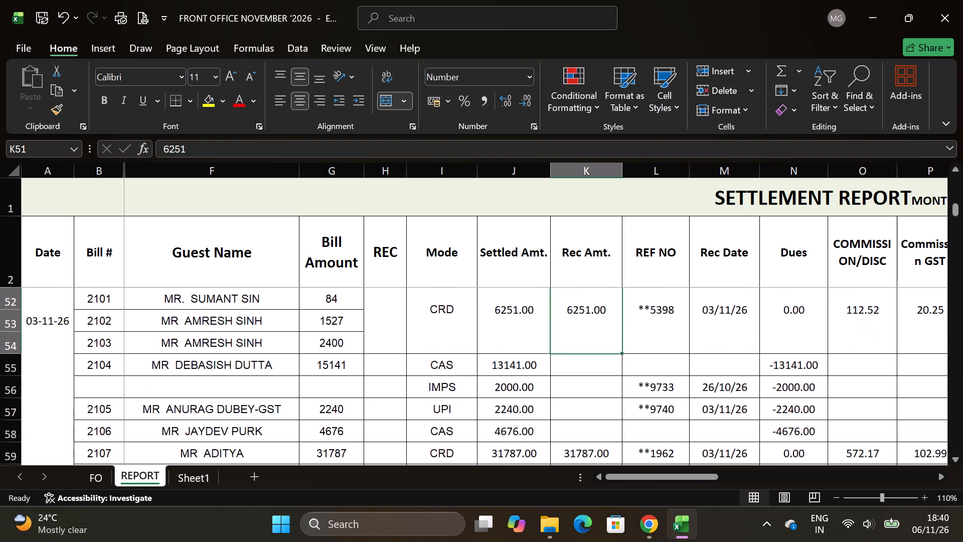
pyautogui.click(575, 374)
pyautogui.click(581, 392)
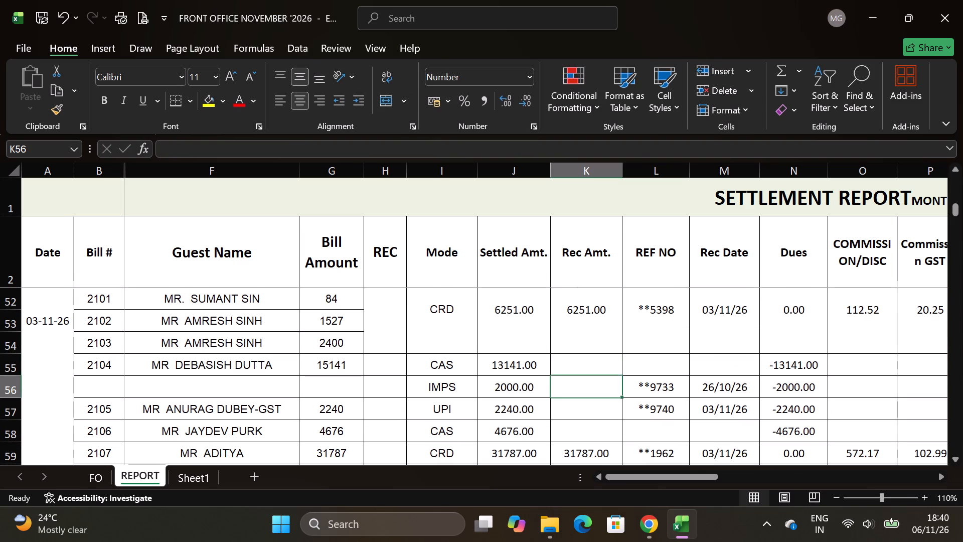
pyautogui.click(41, 16)
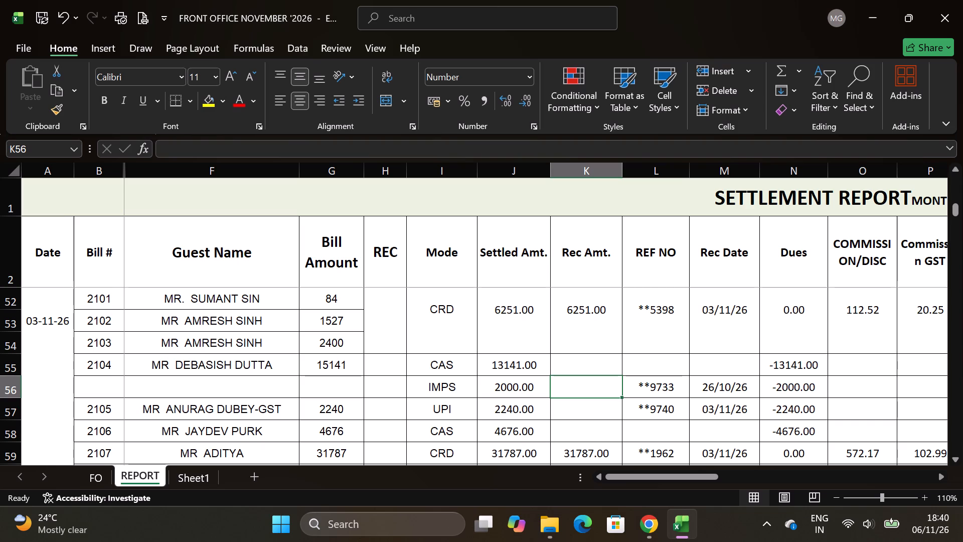
# Enter the received amounts for two UPI bills: 2240 for bill 2105 and 11514 for bill 2110.
pyautogui.press('Down')
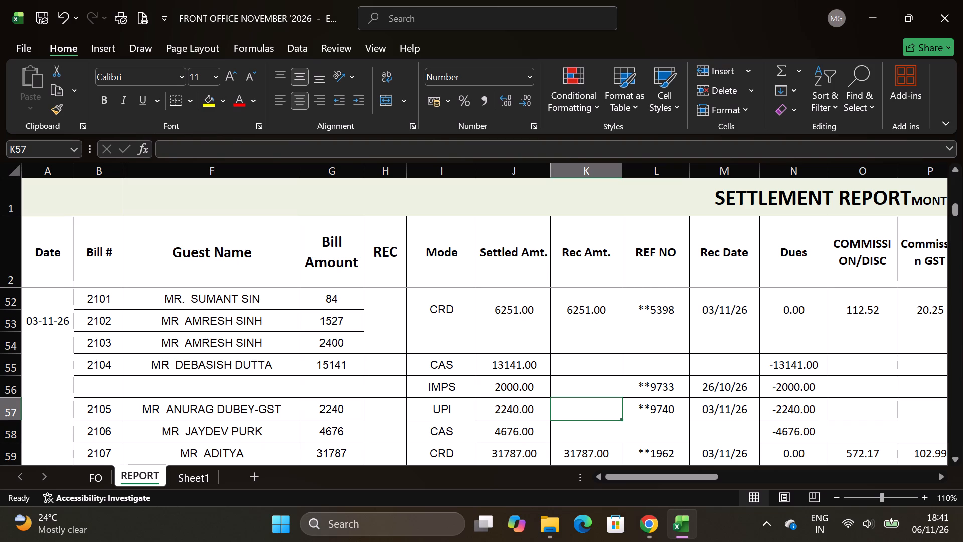
pyautogui.write('2240')
pyautogui.press('Return')
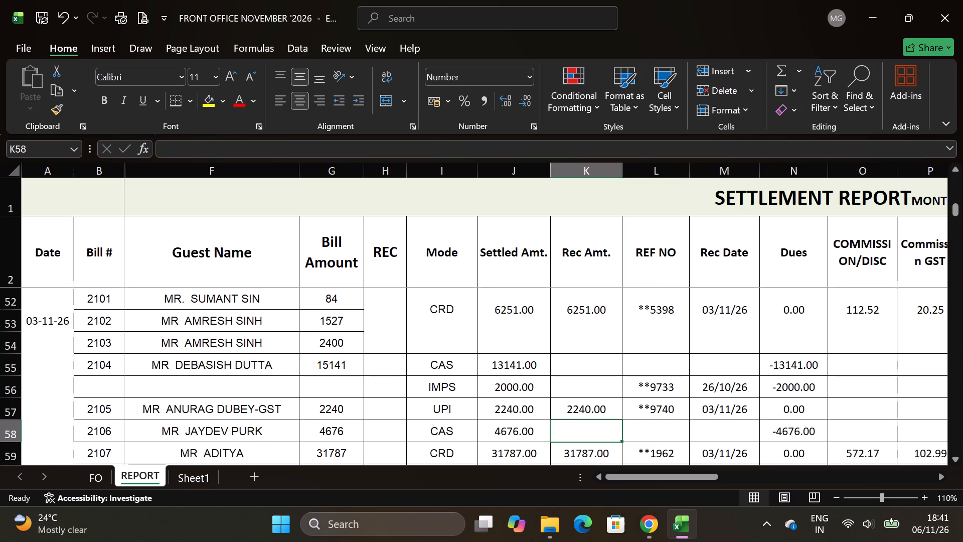
pyautogui.press('Down')
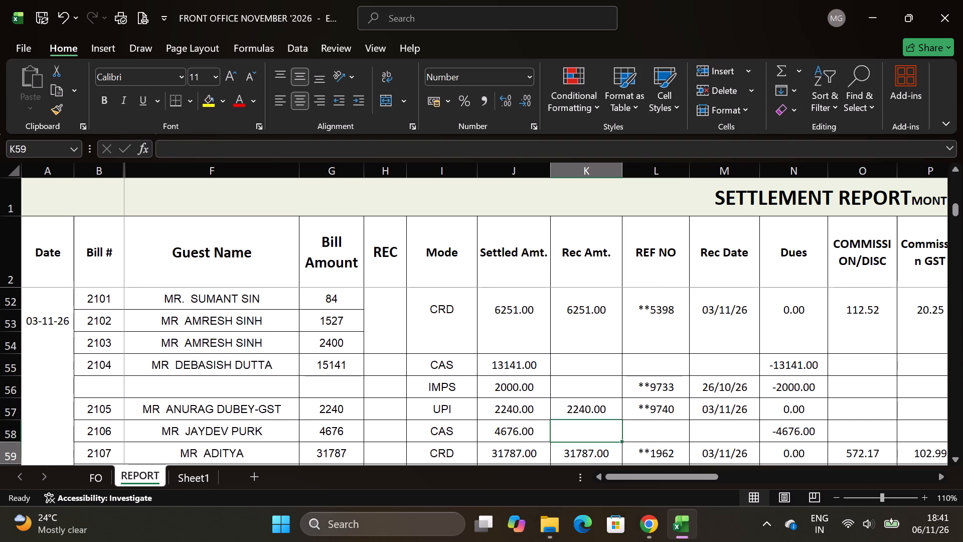
pyautogui.press('Up')
pyautogui.press('Down')
pyautogui.press('Down')
pyautogui.press('Down')
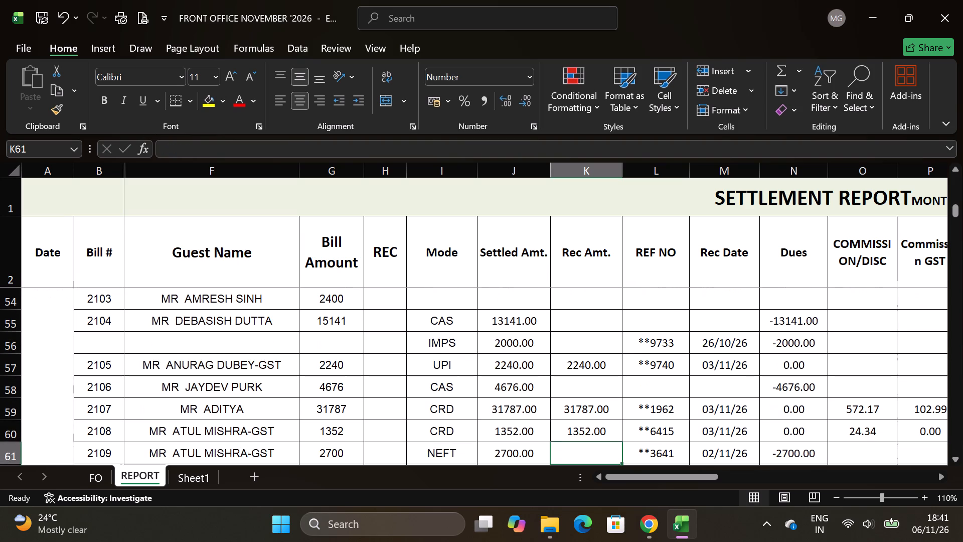
pyautogui.press('Down')
pyautogui.press('Up')
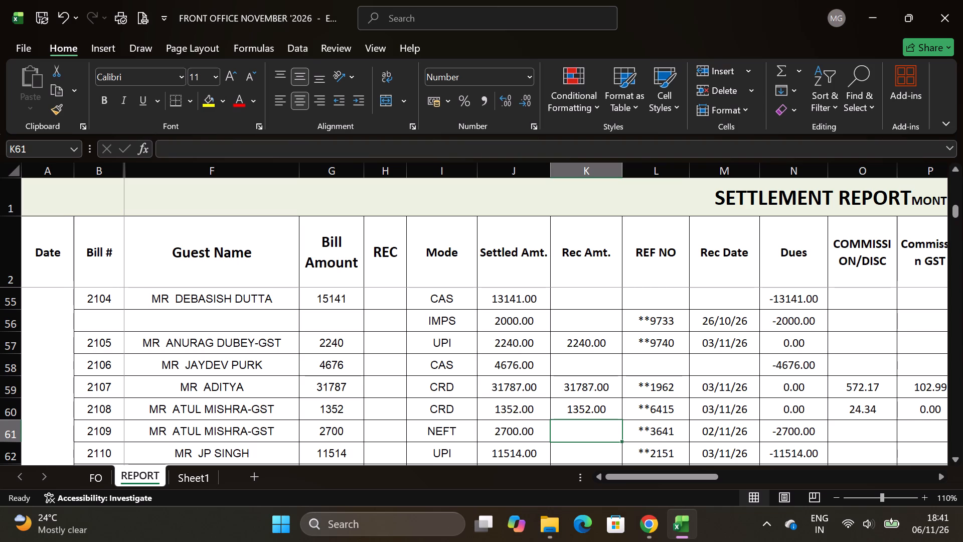
pyautogui.scroll(-1, 607, 390)
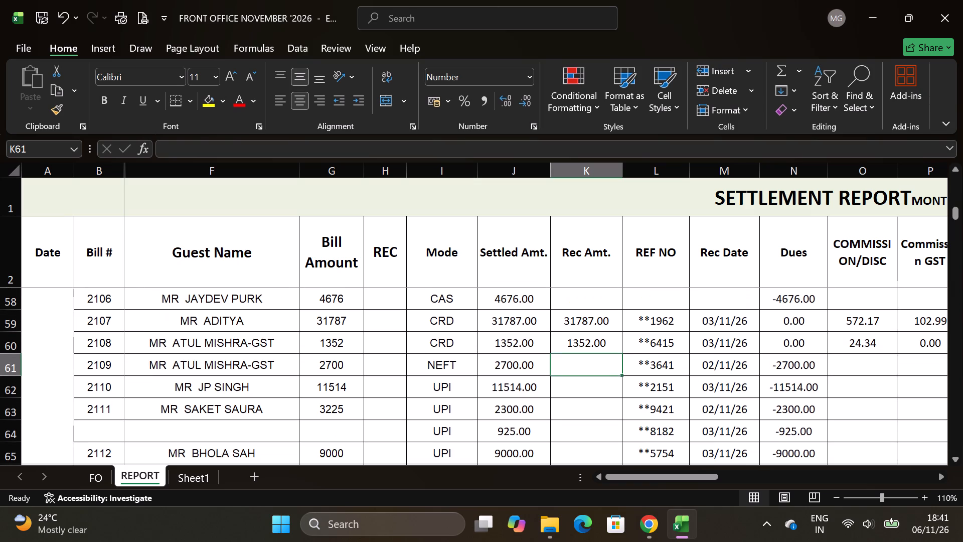
pyautogui.click(608, 381)
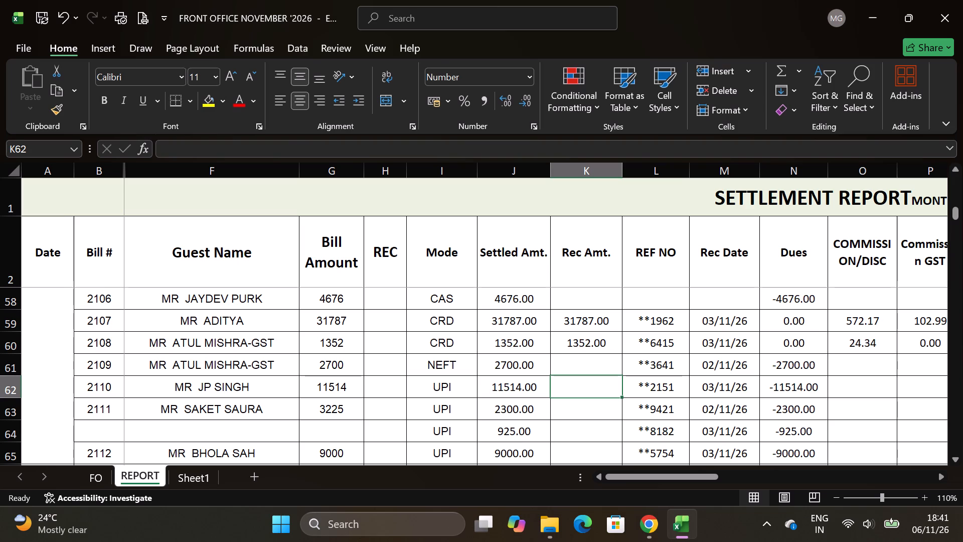
pyautogui.write('11514')
pyautogui.press('Return')
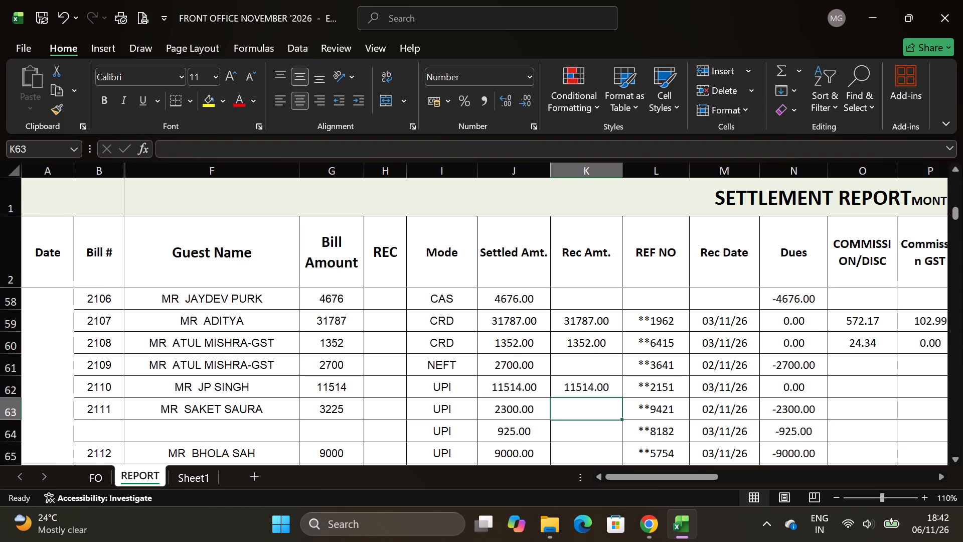
# Enter the received amounts for bill 2111's two UPI payments: 2300 for the first and 925 for the second.
pyautogui.write('2300')
pyautogui.press('Return')
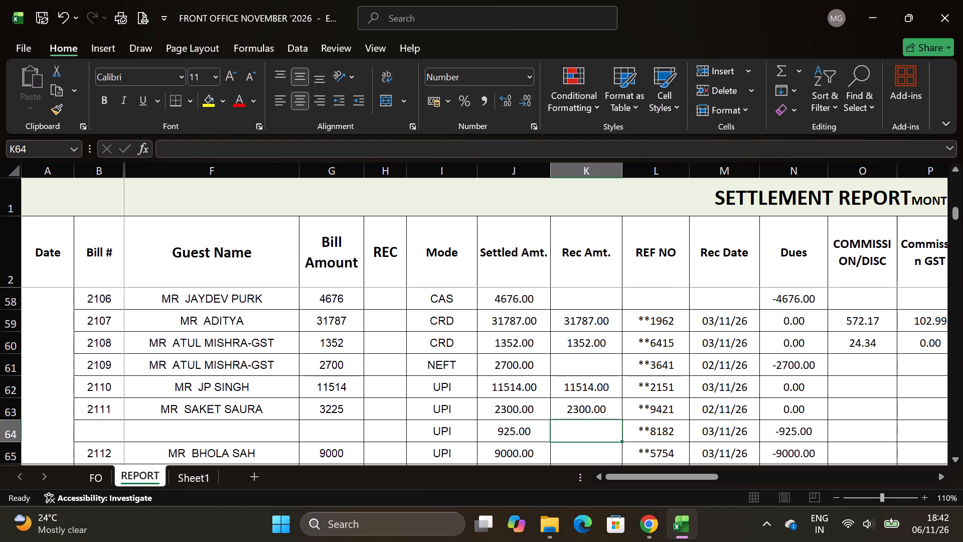
pyautogui.press('Up')
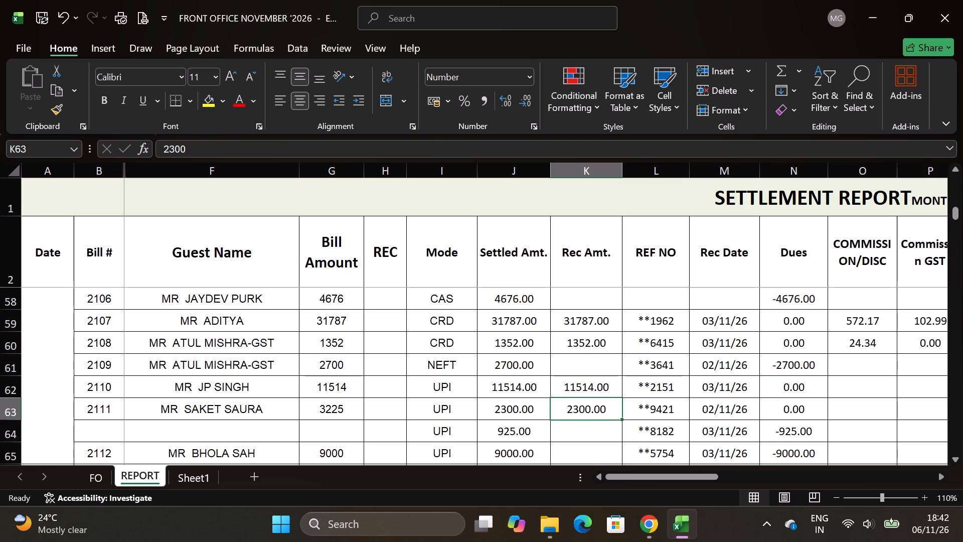
pyautogui.scroll(-2, 596, 385)
pyautogui.scroll(1, 579, 326)
pyautogui.click(580, 363)
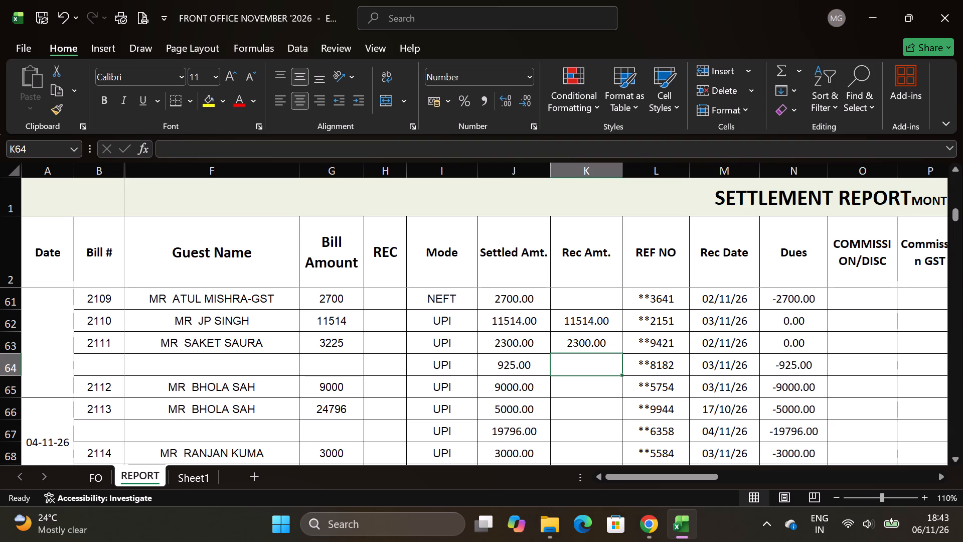
pyautogui.click(589, 385)
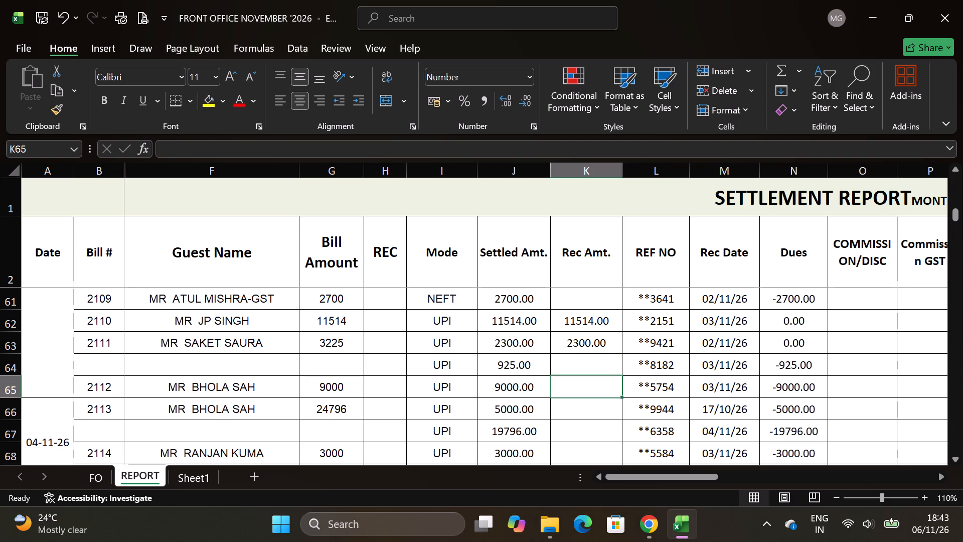
pyautogui.click(513, 362)
pyautogui.click(520, 390)
pyautogui.click(621, 388)
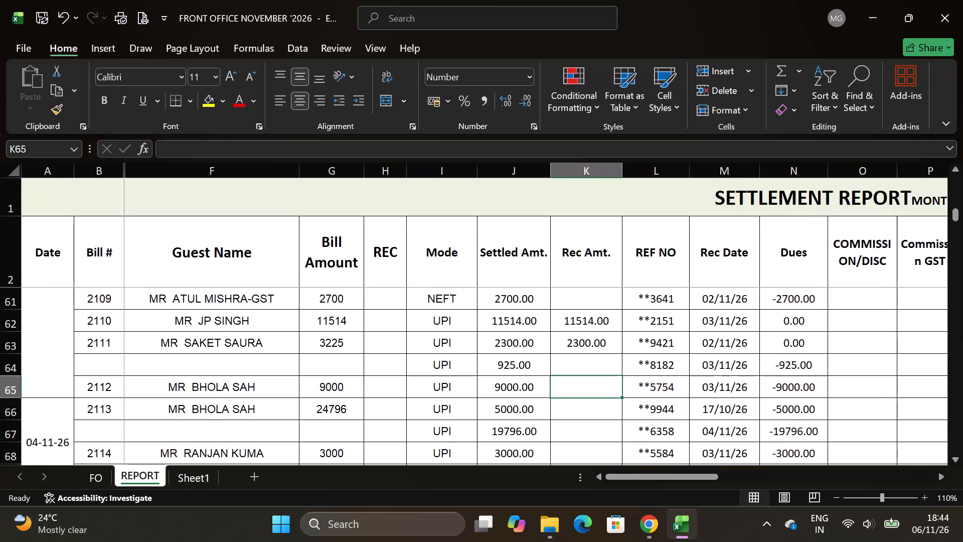
pyautogui.moveTo(521, 333); pyautogui.dragTo(523, 354)
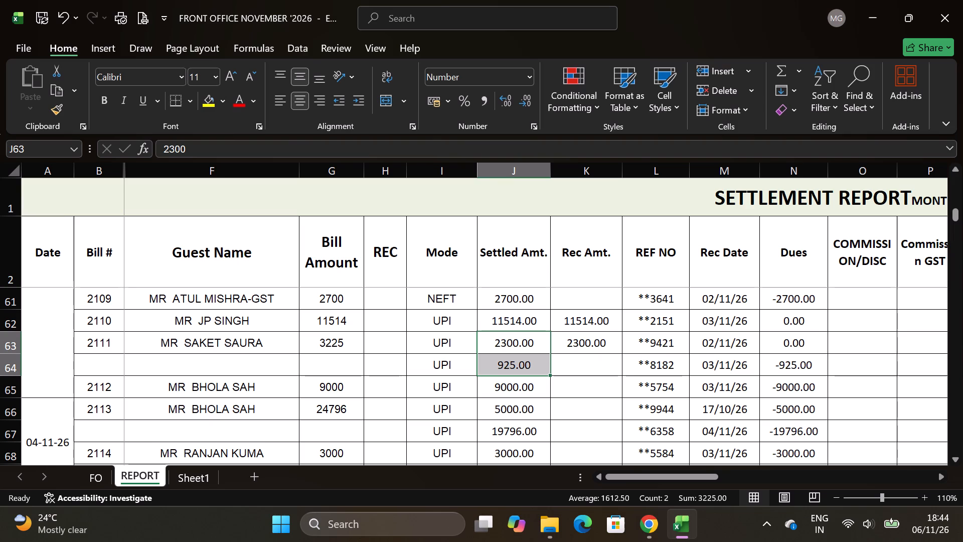
pyautogui.click(568, 367)
pyautogui.write('925')
pyautogui.press('Return')
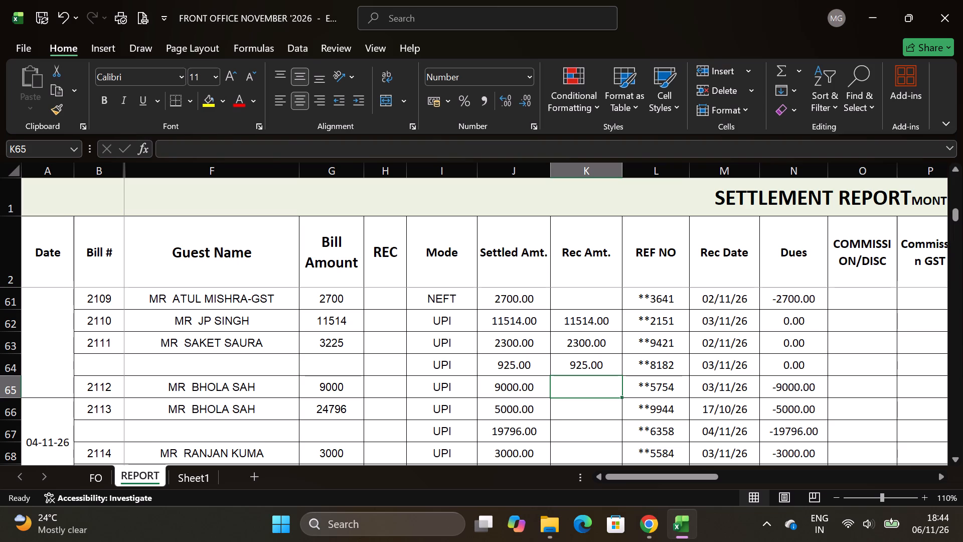
# Enter 9000 as the received amount for the UPI payment of bill 2112.
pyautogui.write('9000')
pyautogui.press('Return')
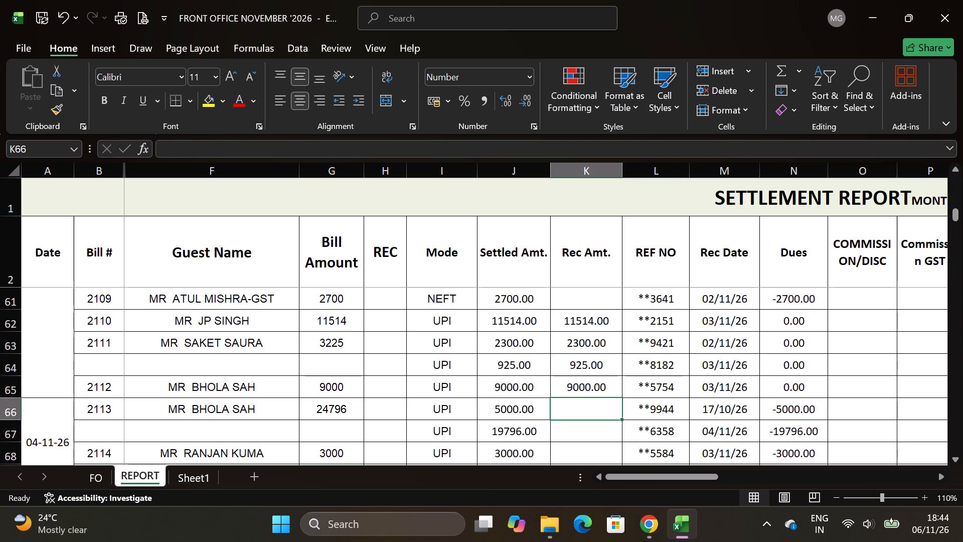
# Enter 3000 as the received amount for the UPI payment of bill 2114.
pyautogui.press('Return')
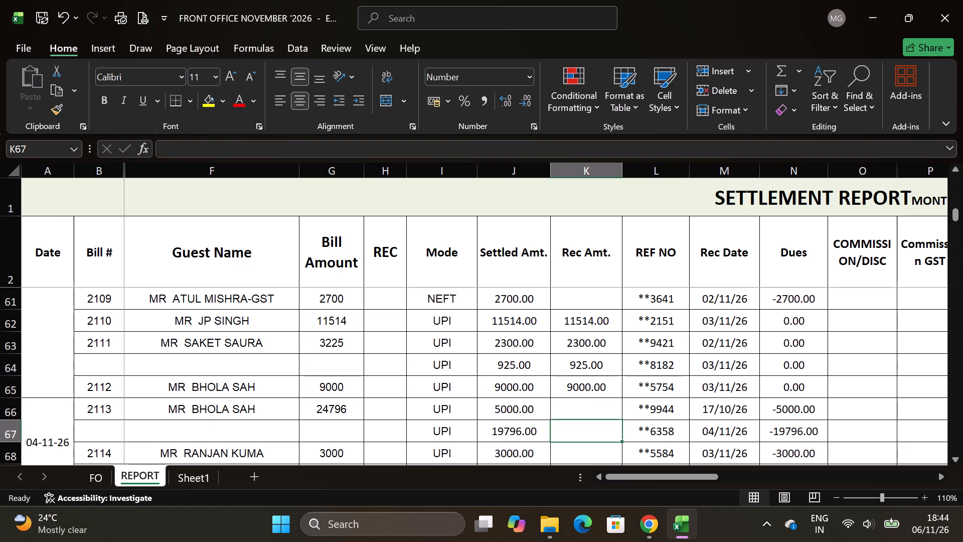
pyautogui.scroll(-1, 575, 391)
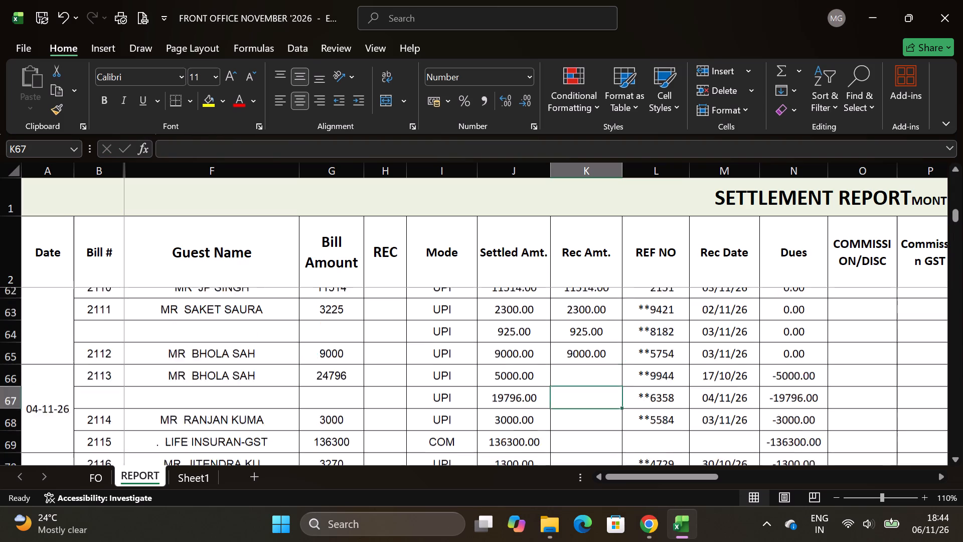
pyautogui.scroll(-1, 577, 391)
pyautogui.scroll(1, 587, 335)
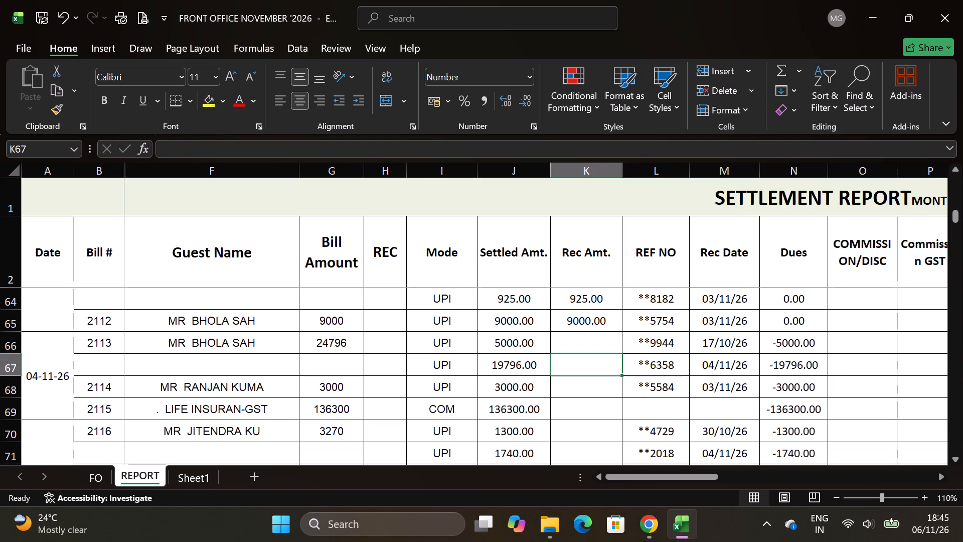
pyautogui.press('Return')
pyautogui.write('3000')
pyautogui.click(588, 363)
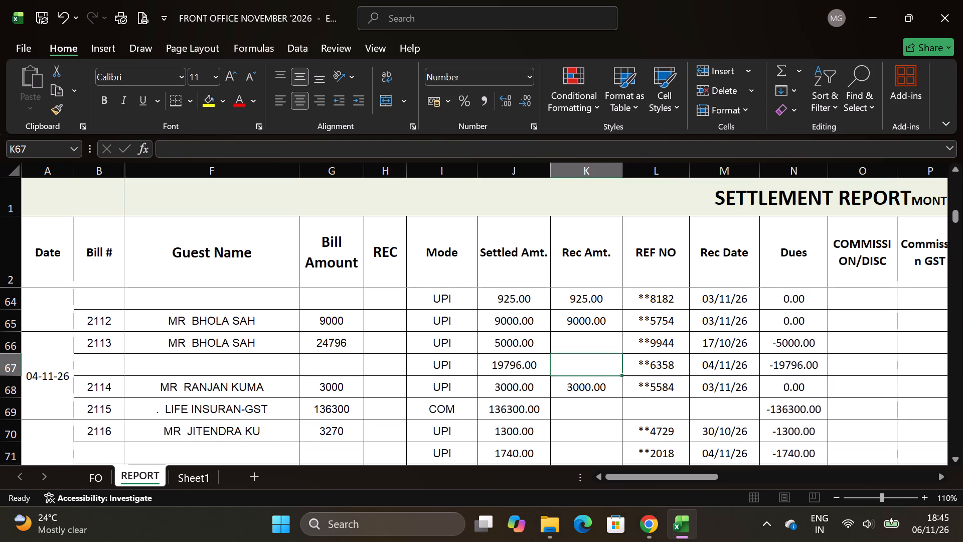
# Enter 19796 as the received amount for bill 2113's second UPI payment, dismissing the chat notification.
pyautogui.click(590, 388)
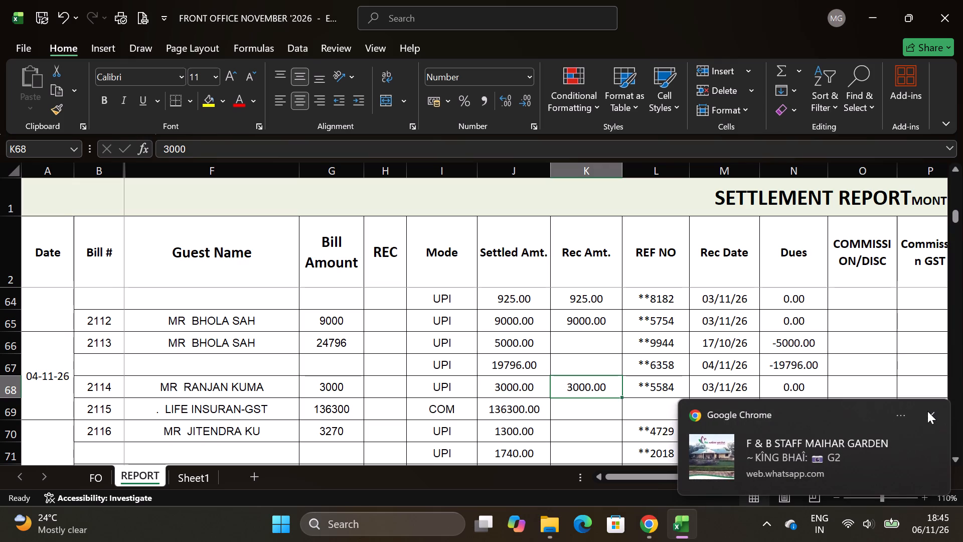
pyautogui.click(927, 411)
pyautogui.click(591, 405)
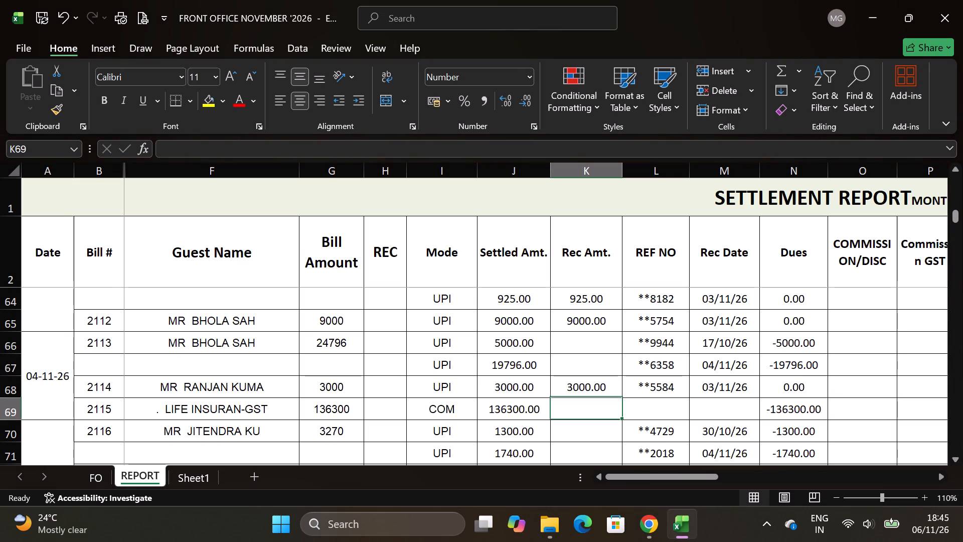
pyautogui.click(613, 361)
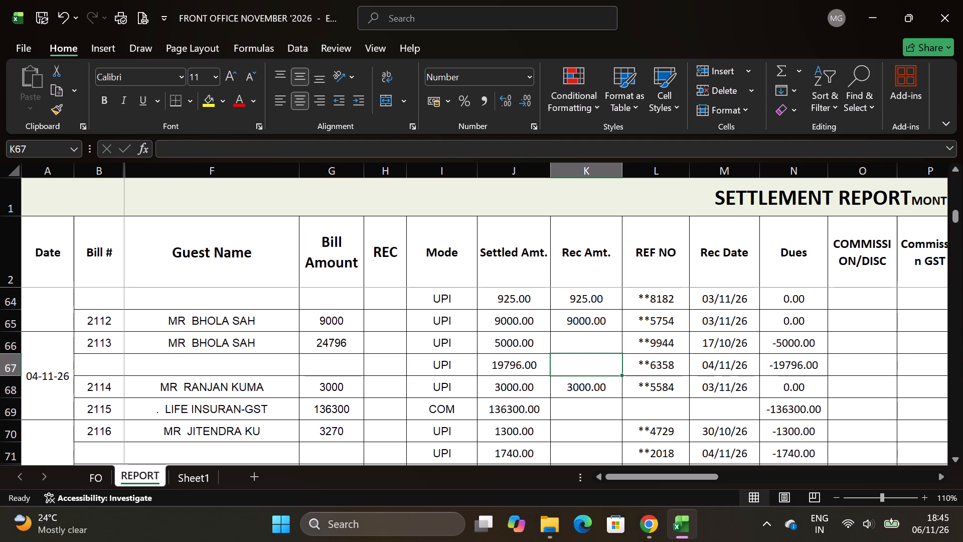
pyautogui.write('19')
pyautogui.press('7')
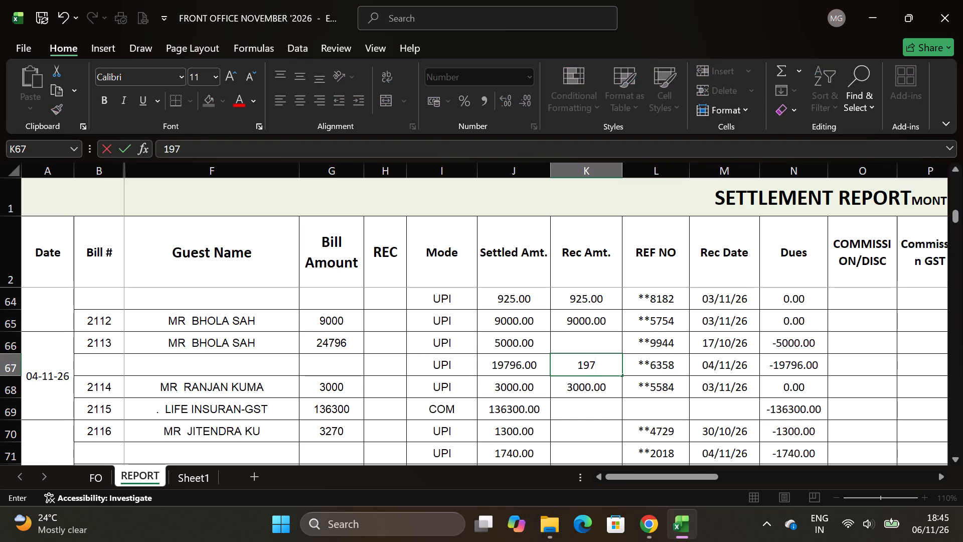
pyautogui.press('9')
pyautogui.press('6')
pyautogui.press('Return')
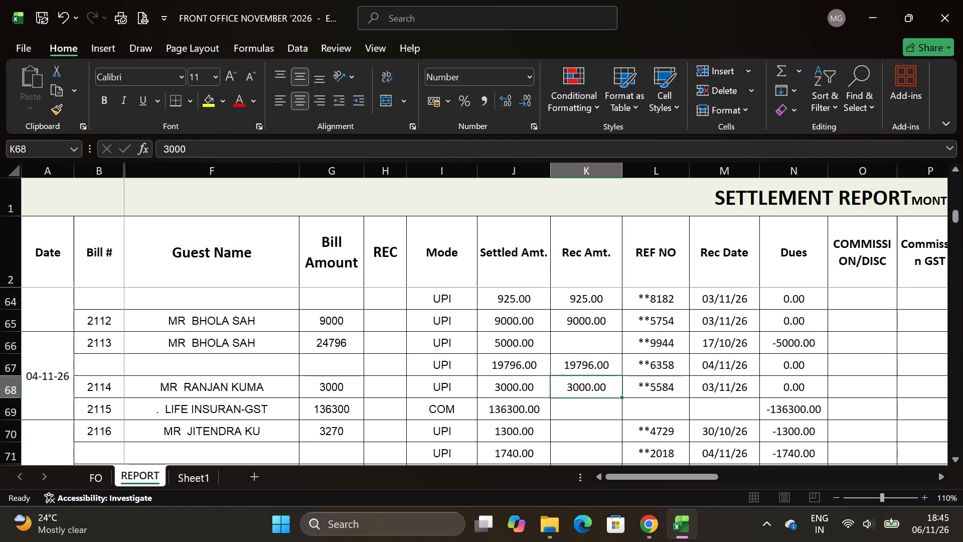
# Save the workbook with the newly entered received amounts.
pyautogui.click(619, 352)
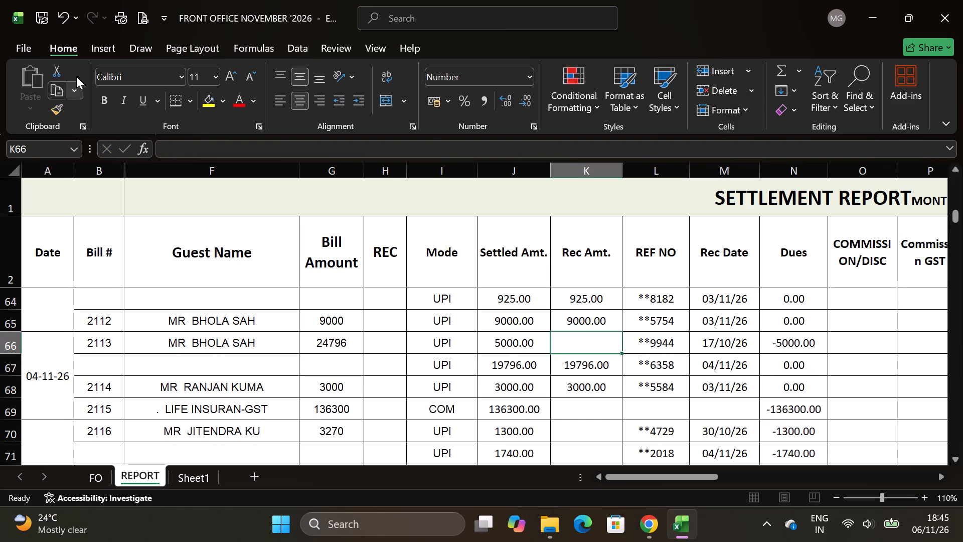
pyautogui.click(44, 15)
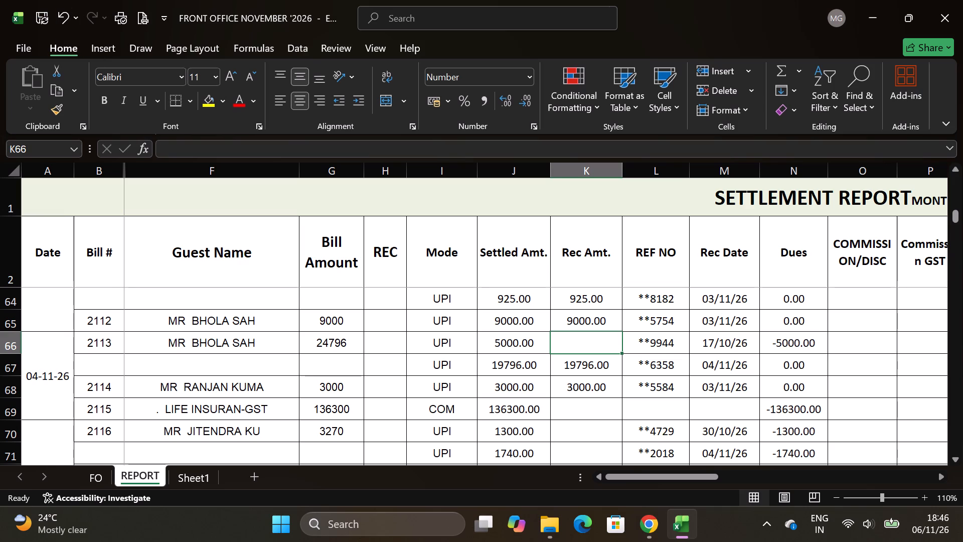
# Enter 1740 as the received amount for the second UPI payment of bill 2116.
pyautogui.press('Down')
pyautogui.press('Down')
pyautogui.press('Down')
pyautogui.press('Down')
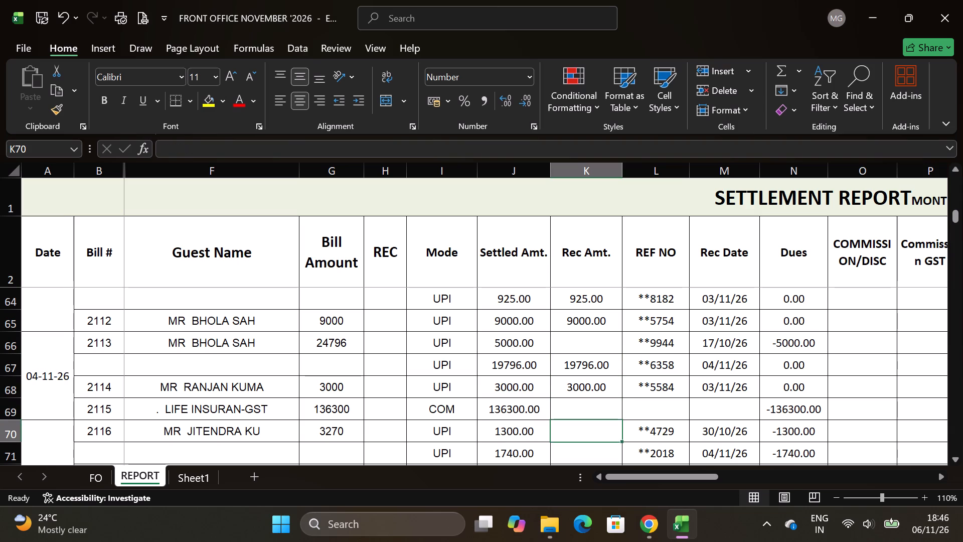
pyautogui.press('Down')
pyautogui.press('Down')
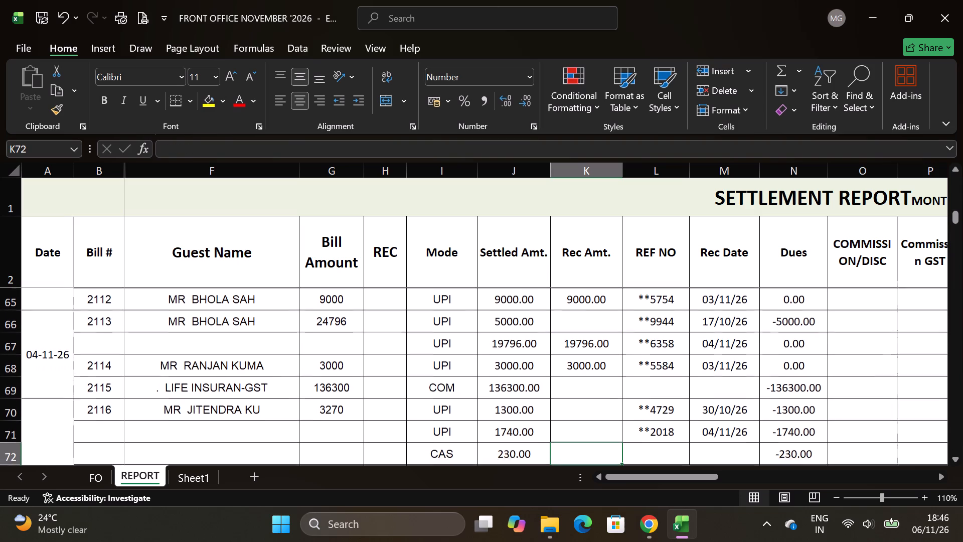
pyautogui.press('Up')
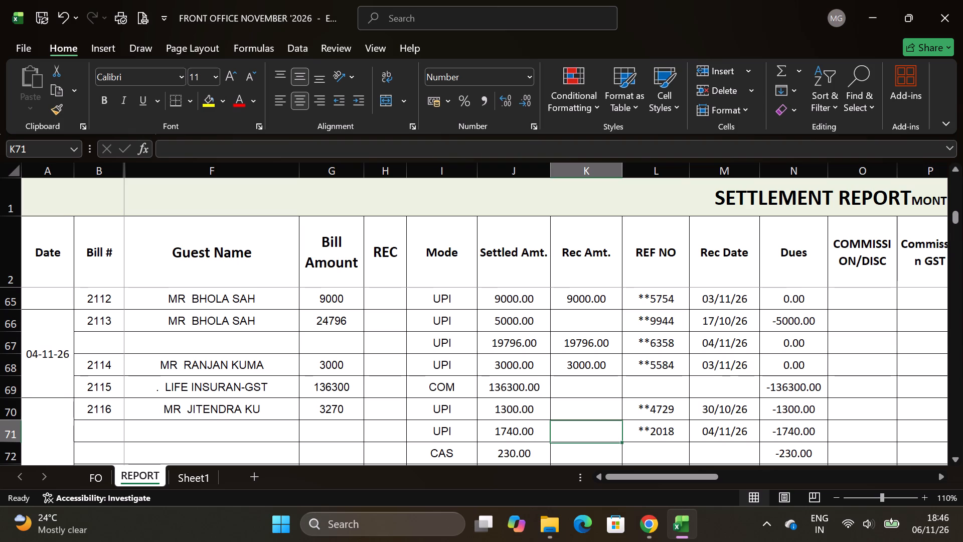
pyautogui.write('1740')
pyautogui.press('Return')
# Enter the received amounts for bill 2117's two UPI payments: 500 for the first and 2000 for the second.
pyautogui.scroll(-1, 602, 340)
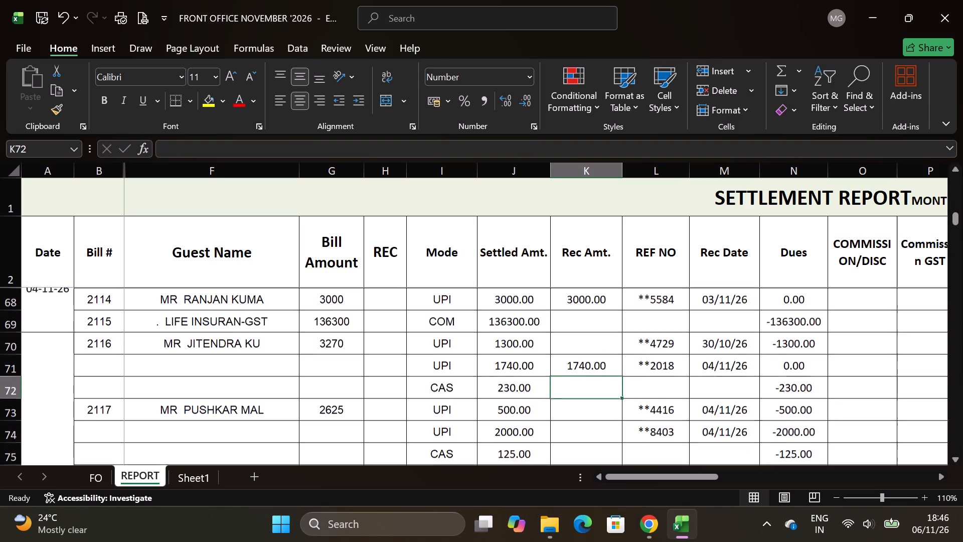
pyautogui.scroll(-1, 601, 408)
pyautogui.click(596, 354)
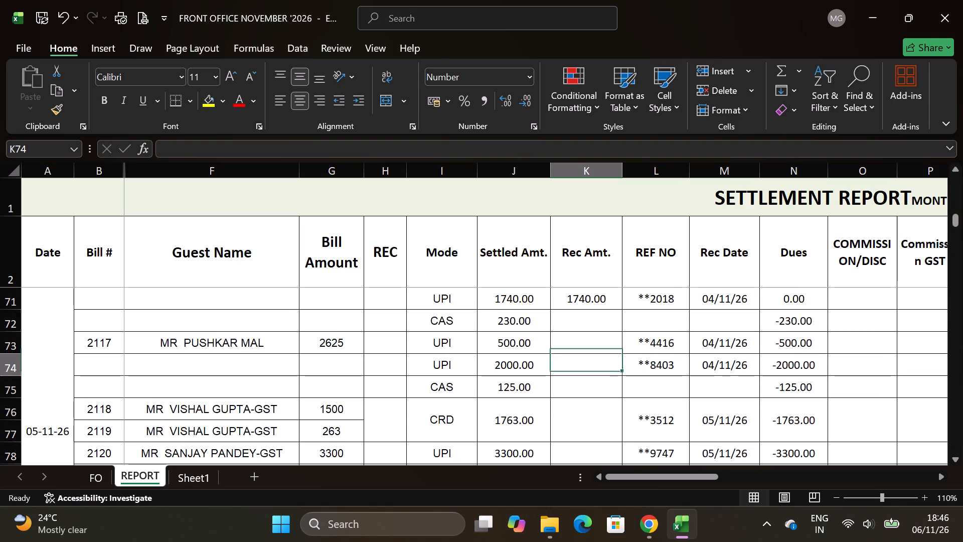
pyautogui.click(596, 342)
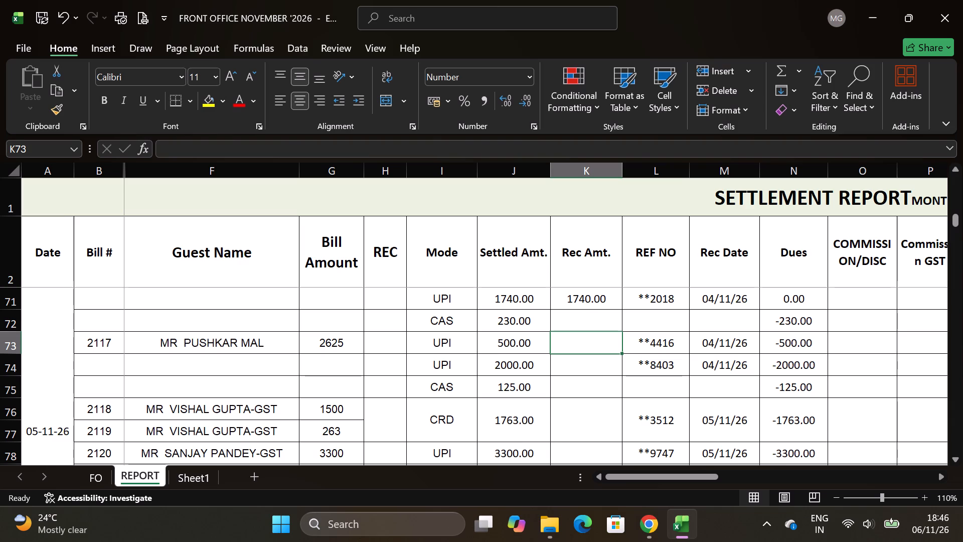
pyautogui.write('500')
pyautogui.press('Return')
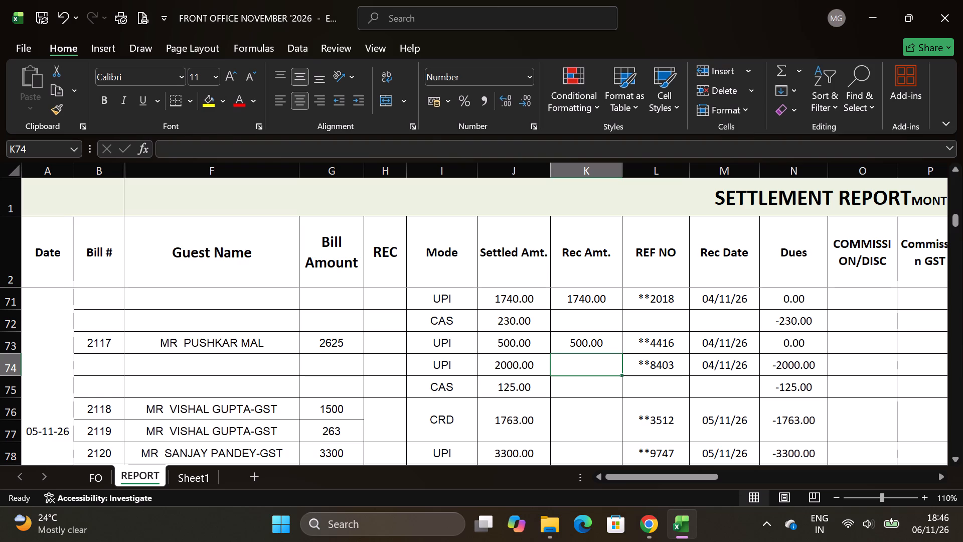
pyautogui.write('2000')
pyautogui.press('Return')
# Enter received amounts of 3300 for UPI bill 2120 and 2625 for UPI bill 2121, skipping the card payment.
pyautogui.press('Return')
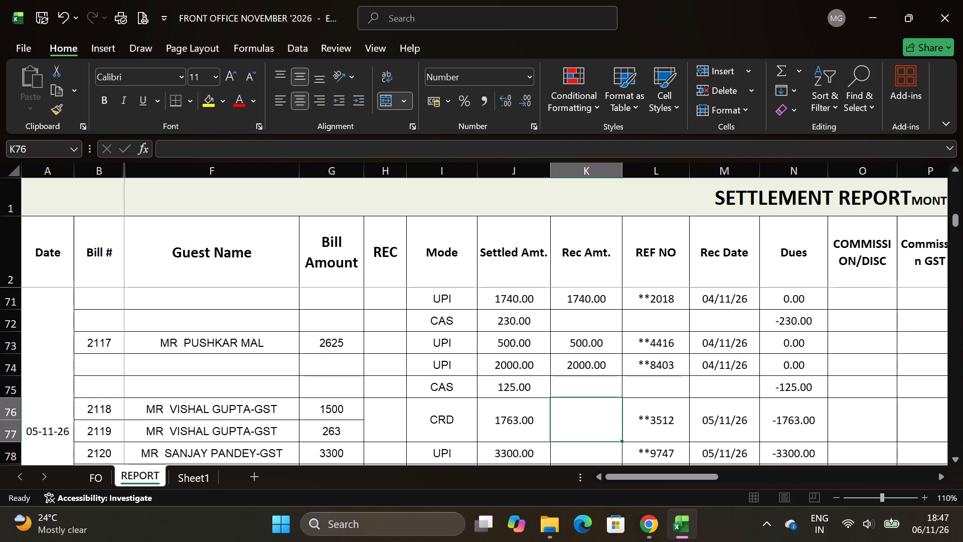
pyautogui.press('Return')
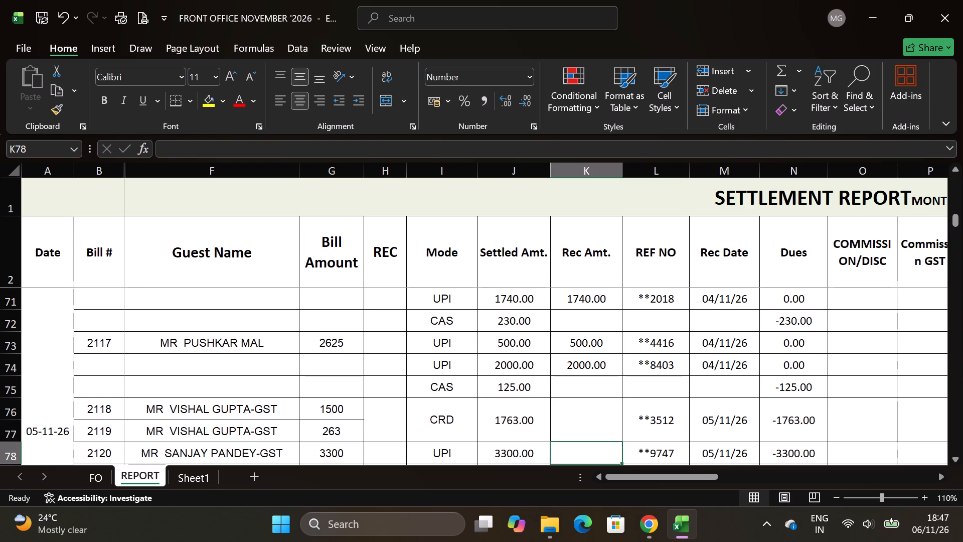
pyautogui.scroll(-1, 597, 341)
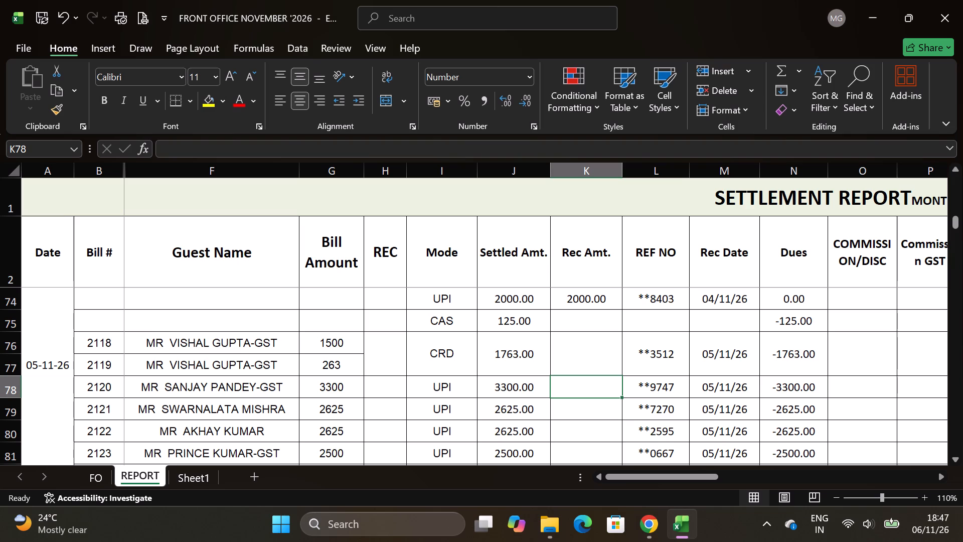
pyautogui.write('3300')
pyautogui.press('Return')
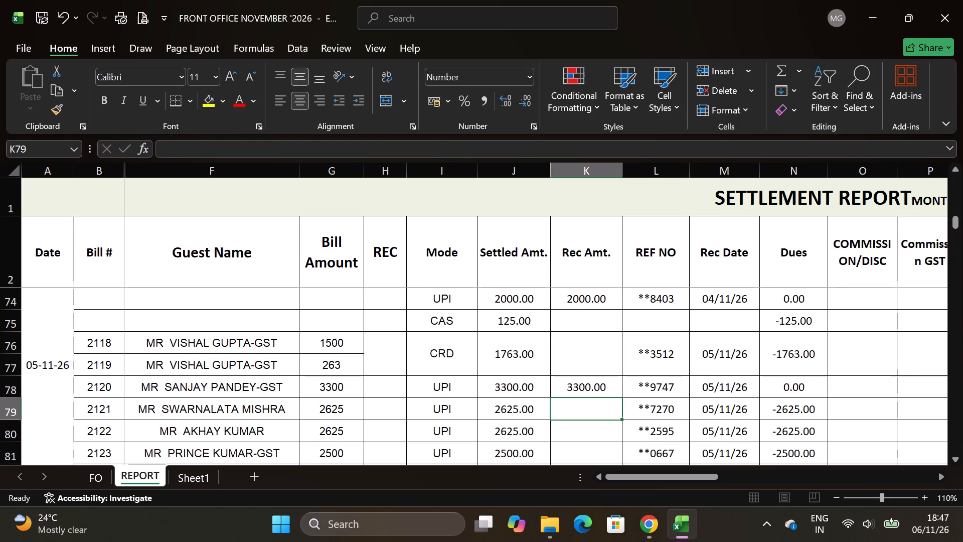
pyautogui.press('Up')
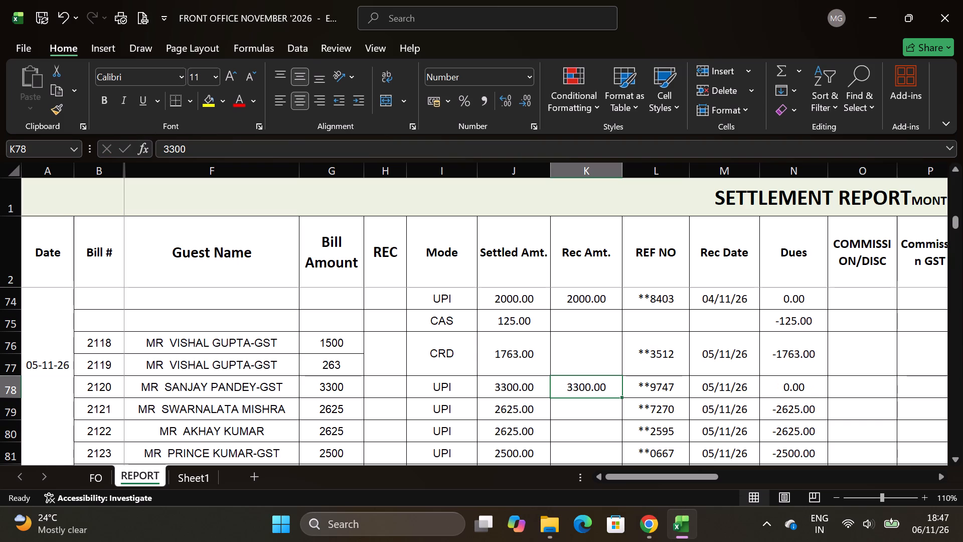
pyautogui.press('Return')
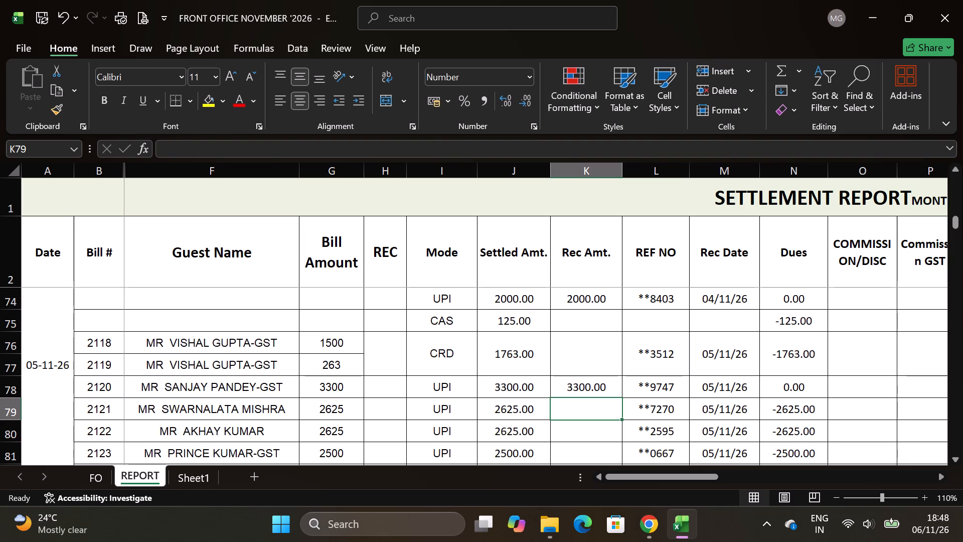
pyautogui.write('2625')
pyautogui.press('Return')
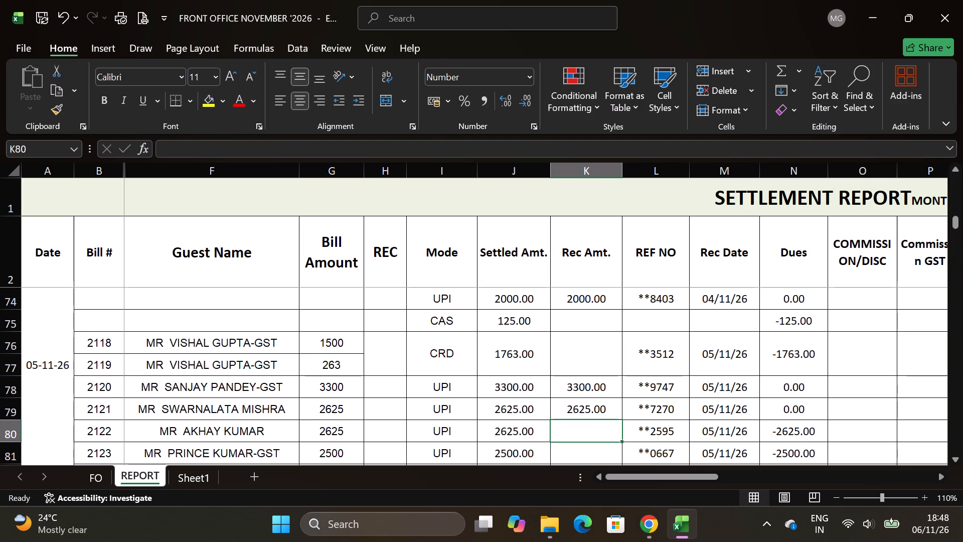
# Enter received amounts of 2625 for UPI bill 2122 and 2500 for UPI bill 2123.
pyautogui.scroll(-1, 596, 387)
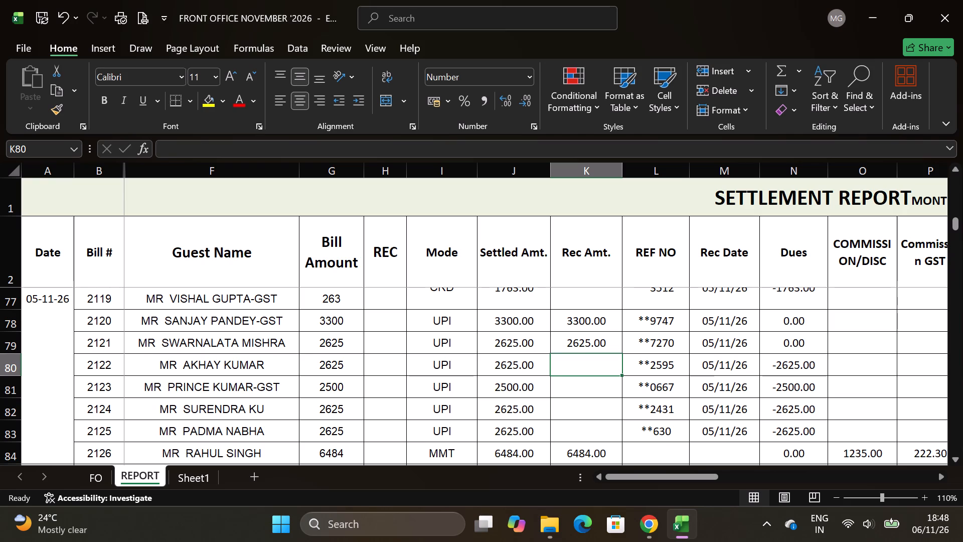
pyautogui.write('2625')
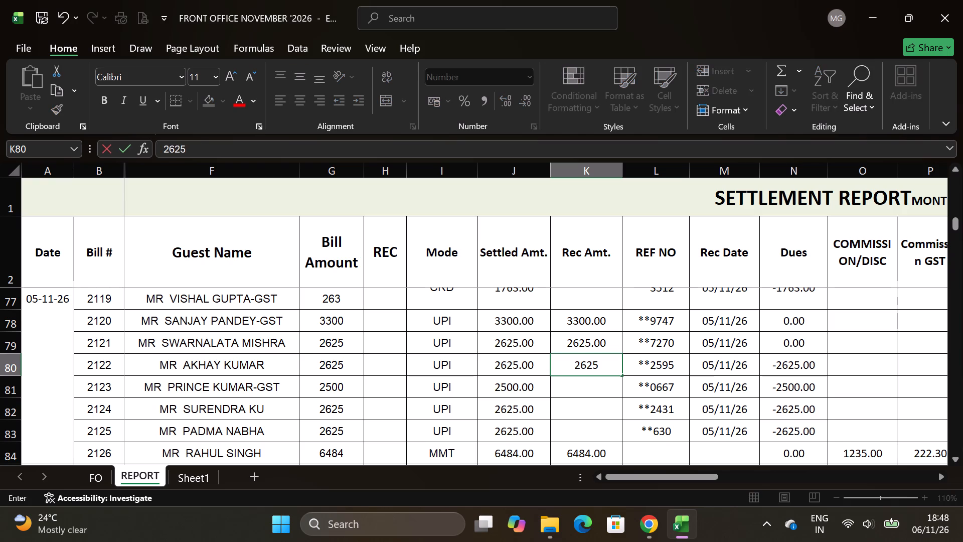
pyautogui.press('Return')
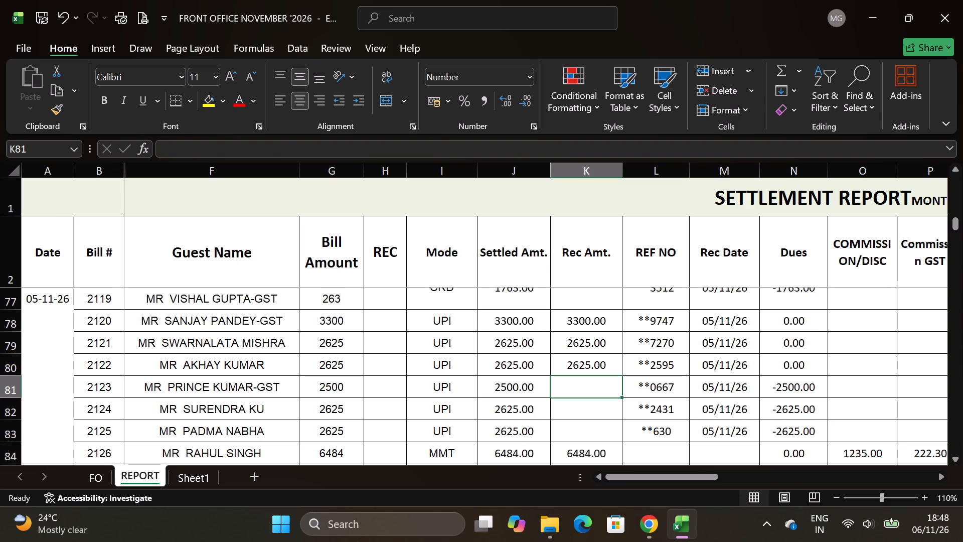
pyautogui.write('2500')
pyautogui.press('Return')
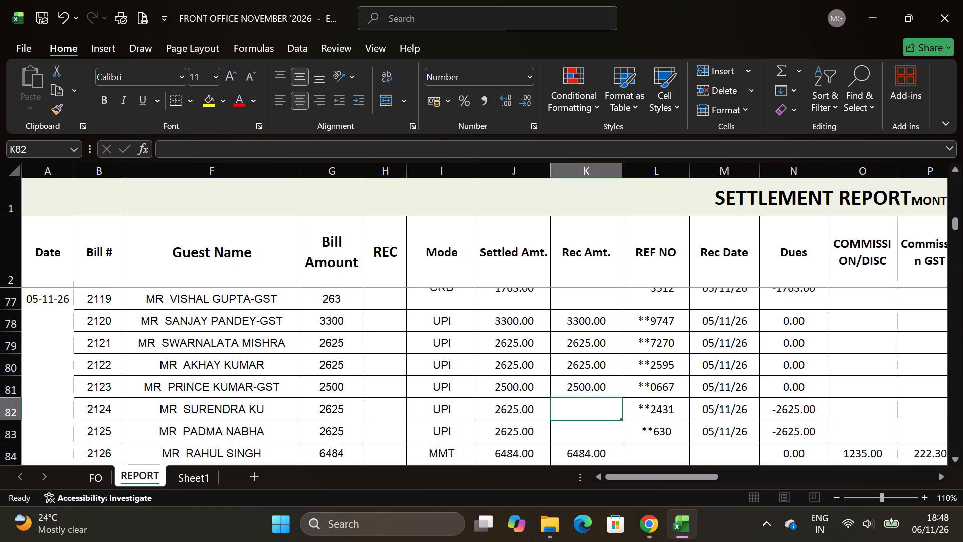
pyautogui.press('Up')
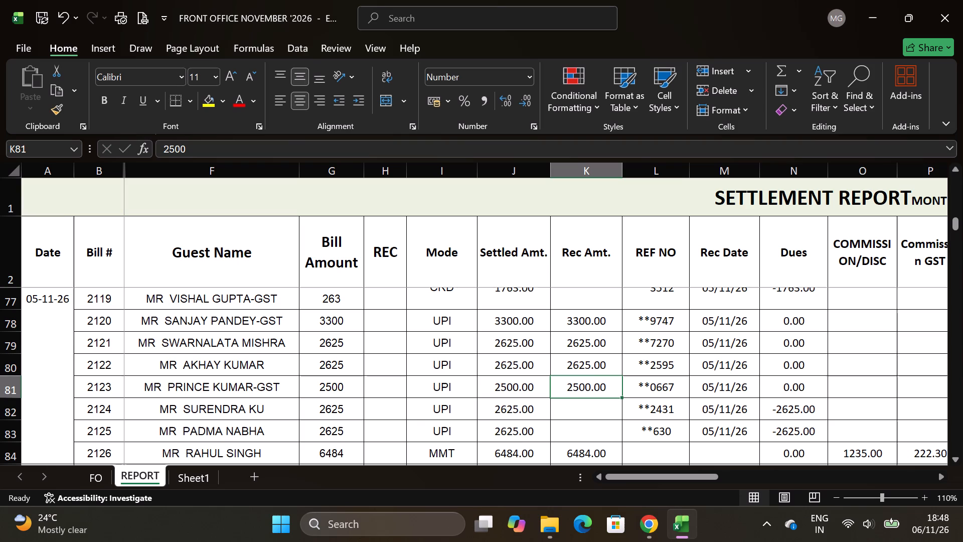
pyautogui.press('Return')
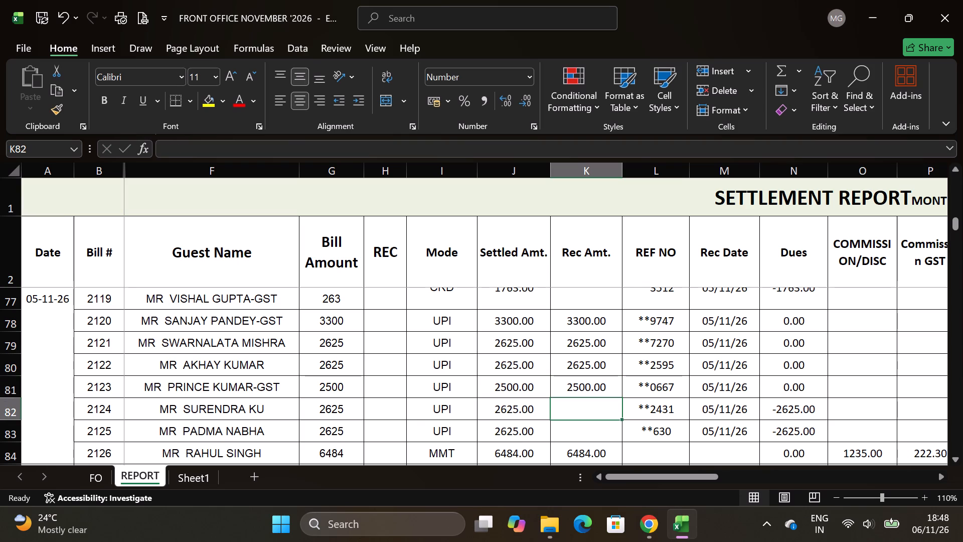
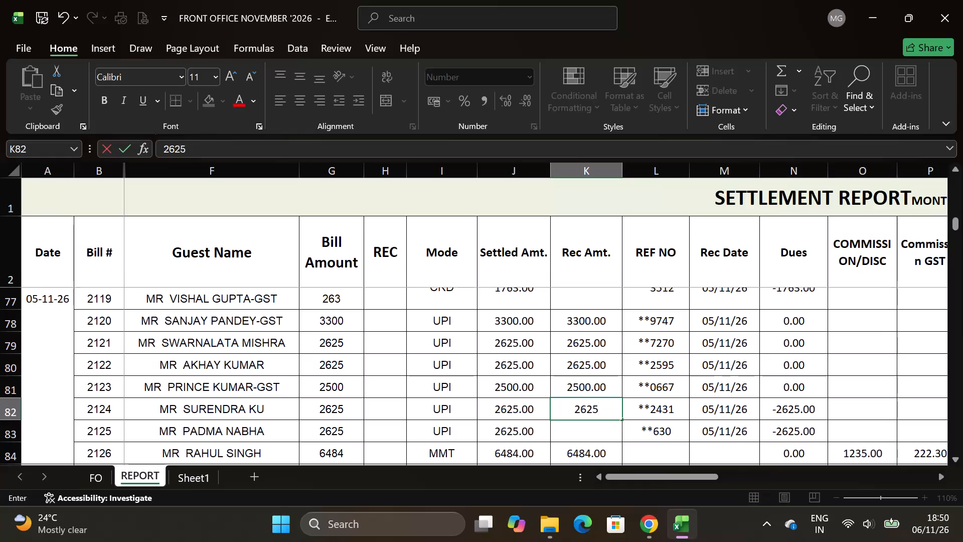
# Enter 2625 as the received amount for UPI bill 2124.
pyautogui.press('Return')
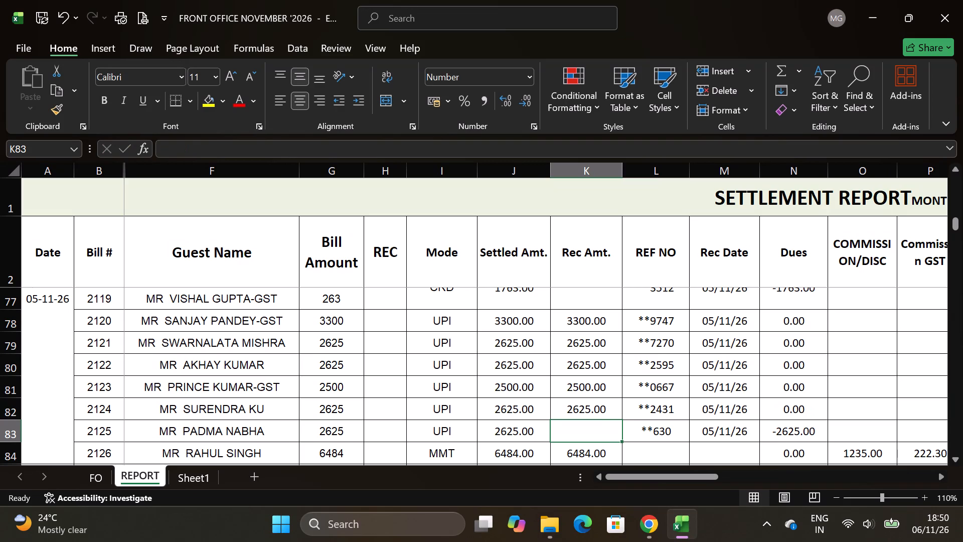
# Correct the reference number of UPI bill 2125 to **0880.
pyautogui.doubleClick(686, 434)
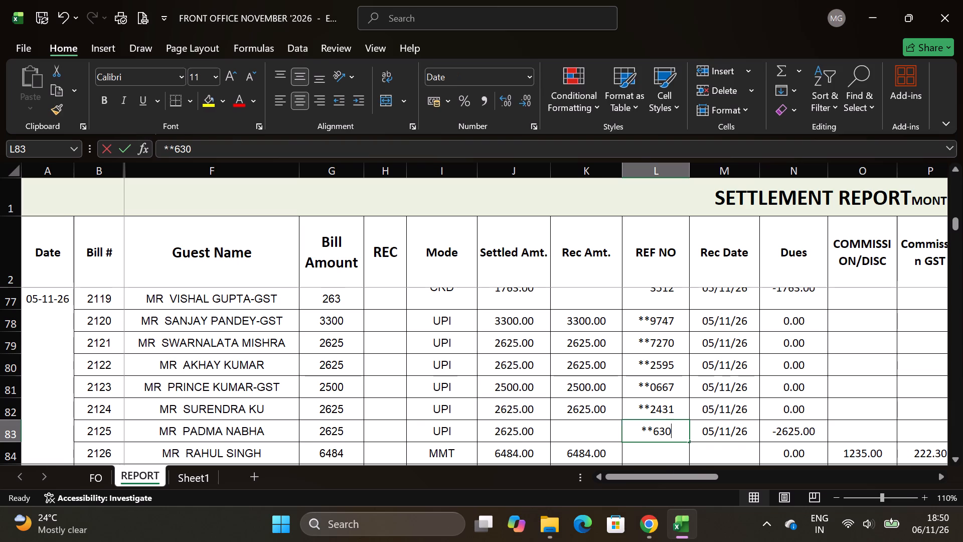
pyautogui.press('BackSpace')
pyautogui.press('BackSpace')
pyautogui.press('BackSpace')
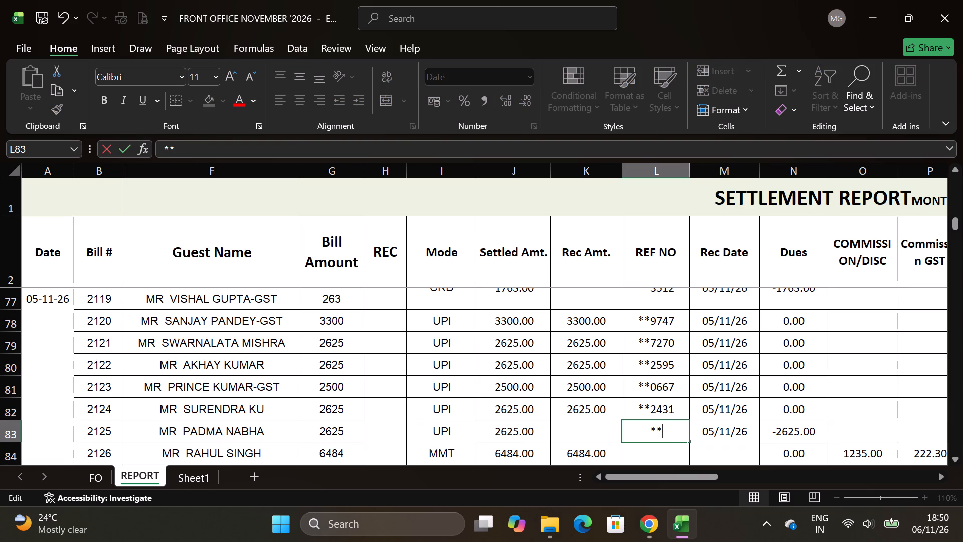
pyautogui.write('0880')
pyautogui.press('Return')
# Enter 2625 as the received amount for UPI bill 2125.
pyautogui.click(588, 428)
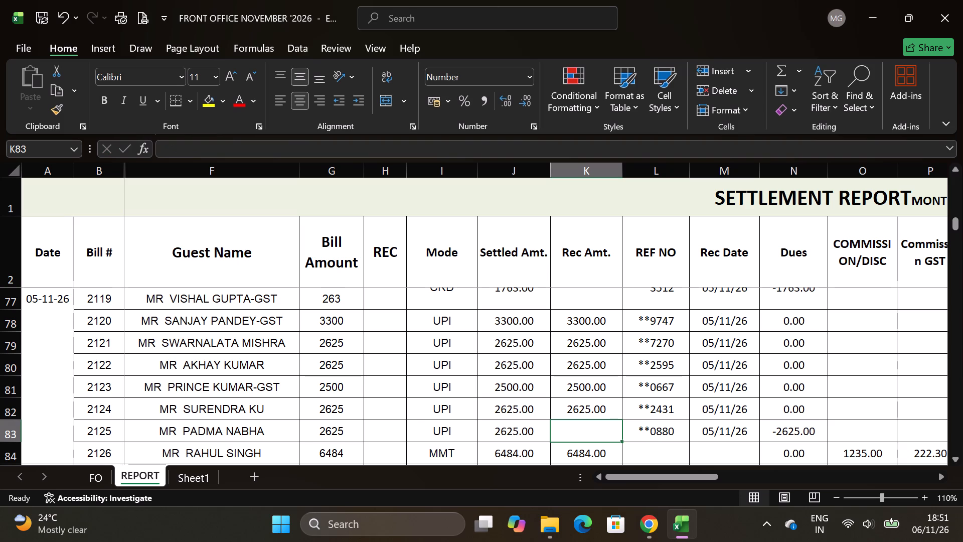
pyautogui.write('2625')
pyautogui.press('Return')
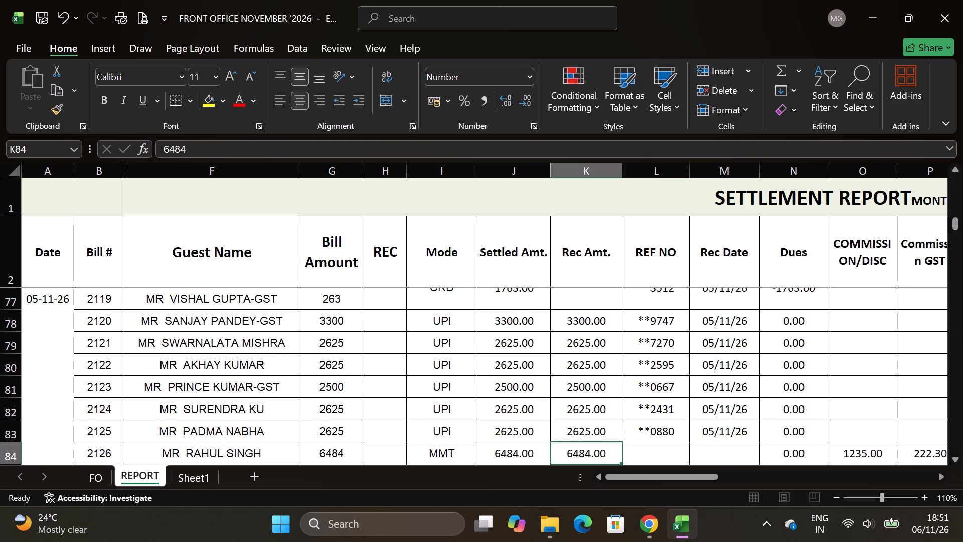
# Examine the commission, commission GST, TCS, TDS and total entries of MMT bill 2126.
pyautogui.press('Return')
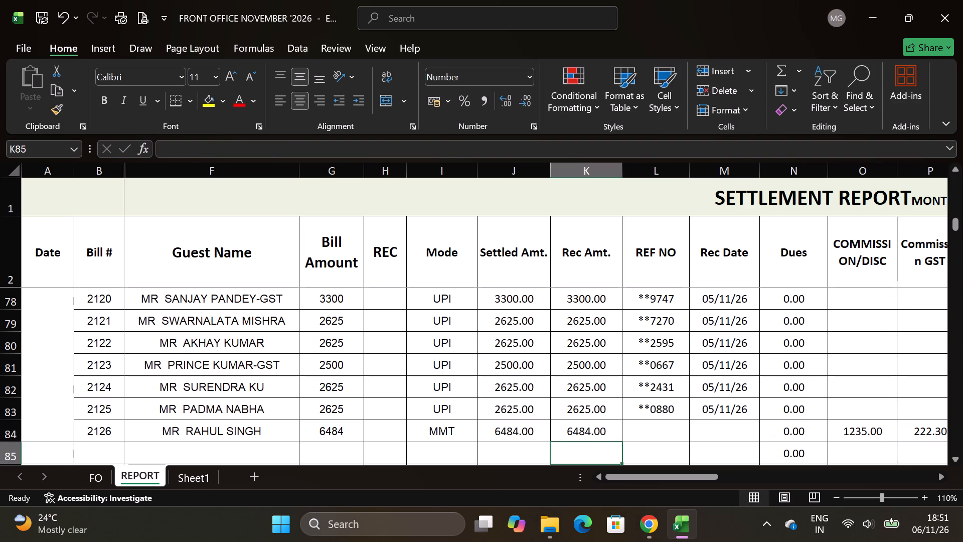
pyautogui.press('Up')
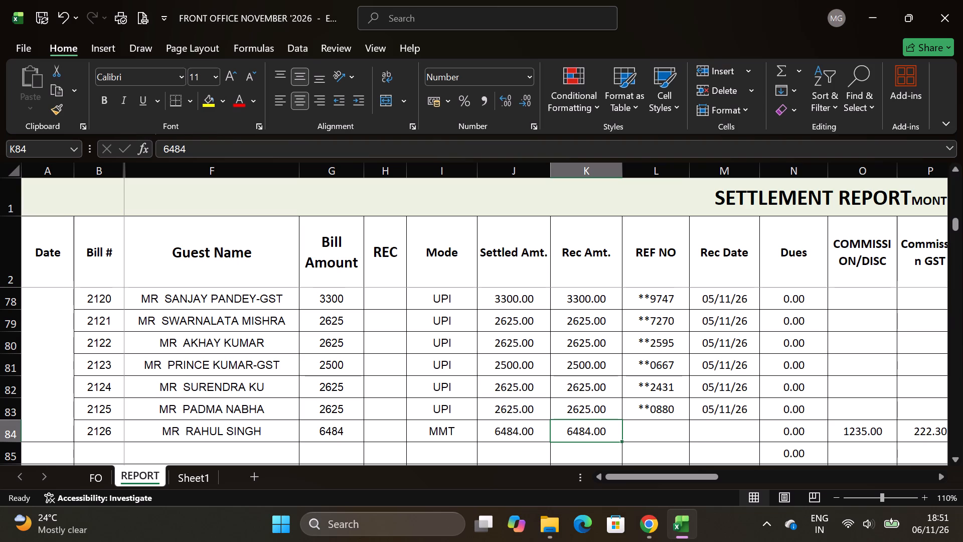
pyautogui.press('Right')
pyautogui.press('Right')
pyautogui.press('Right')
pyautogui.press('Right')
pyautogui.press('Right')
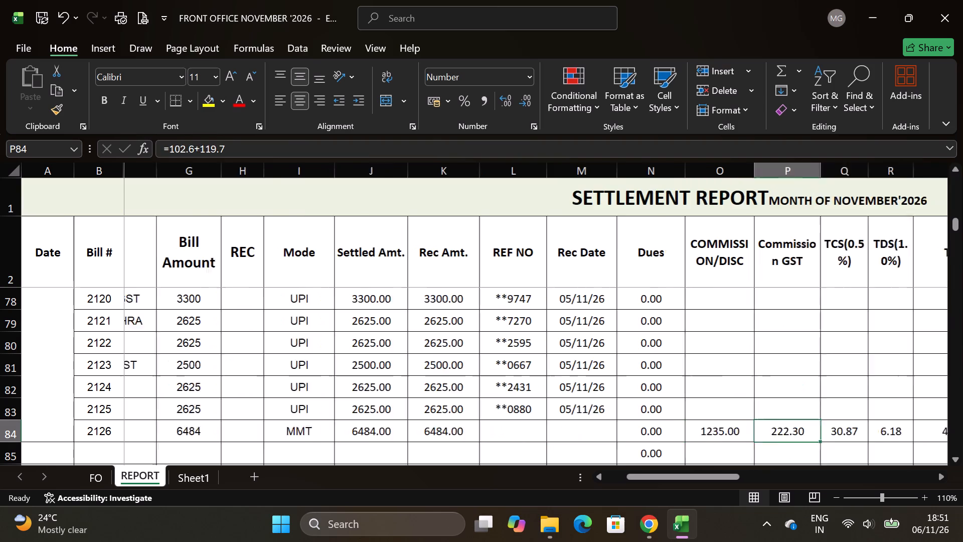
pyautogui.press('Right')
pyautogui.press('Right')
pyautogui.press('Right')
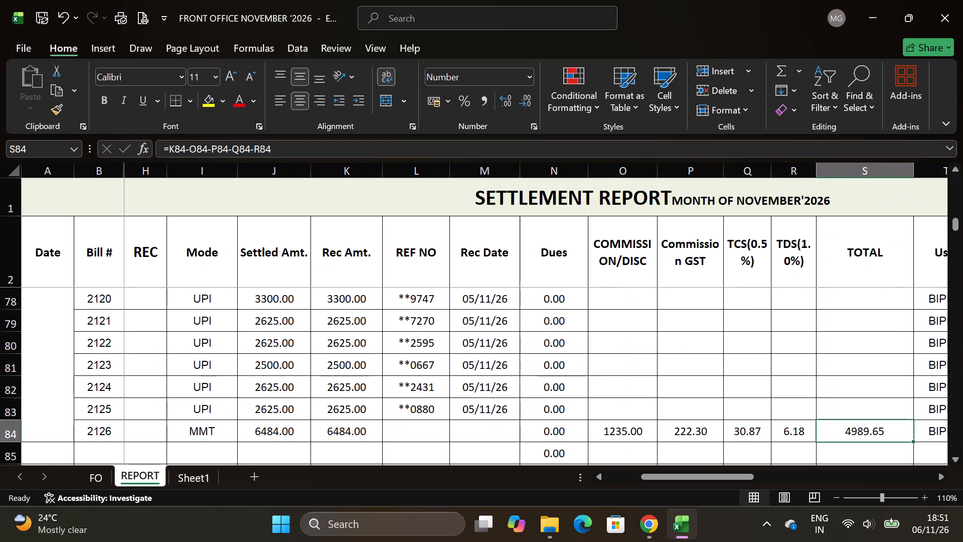
# Enter reference number **2666 and received date 05/11/26 for MMT bill 2126.
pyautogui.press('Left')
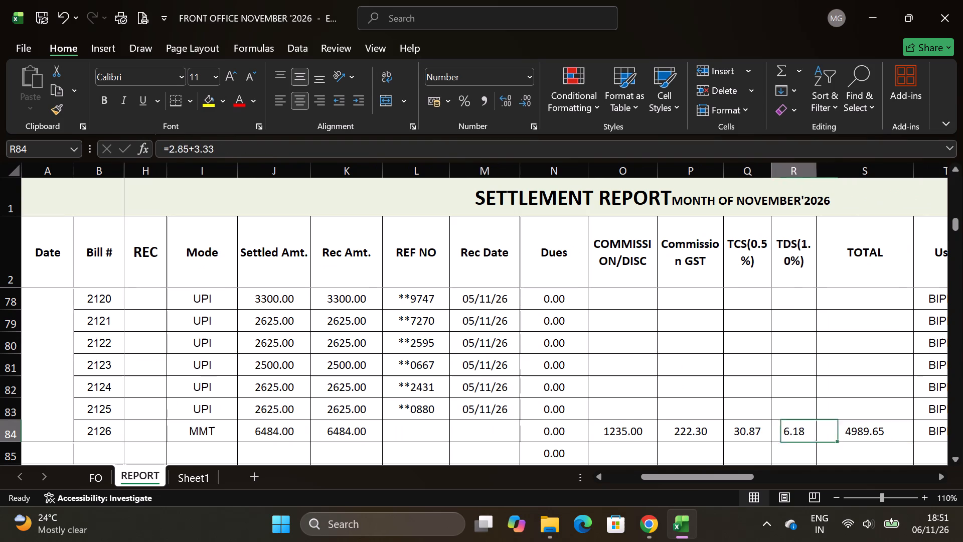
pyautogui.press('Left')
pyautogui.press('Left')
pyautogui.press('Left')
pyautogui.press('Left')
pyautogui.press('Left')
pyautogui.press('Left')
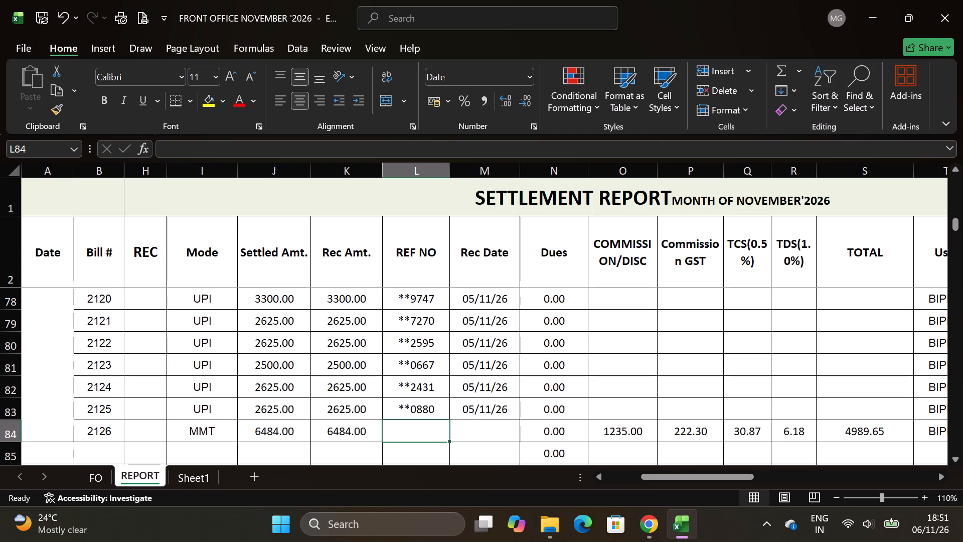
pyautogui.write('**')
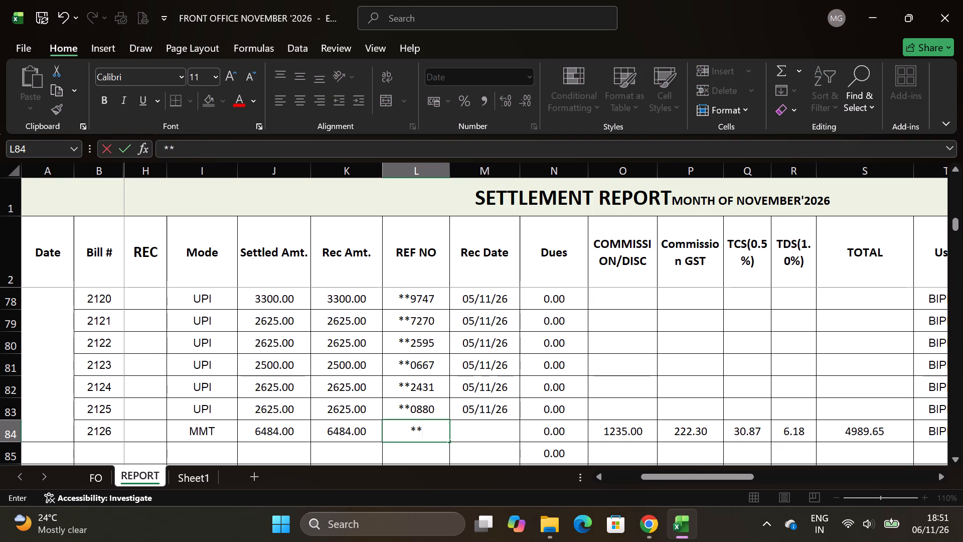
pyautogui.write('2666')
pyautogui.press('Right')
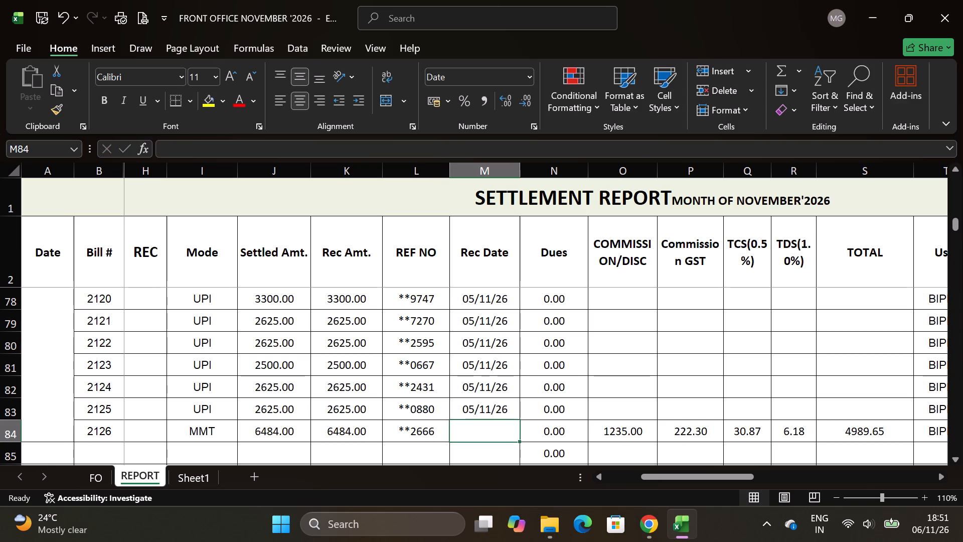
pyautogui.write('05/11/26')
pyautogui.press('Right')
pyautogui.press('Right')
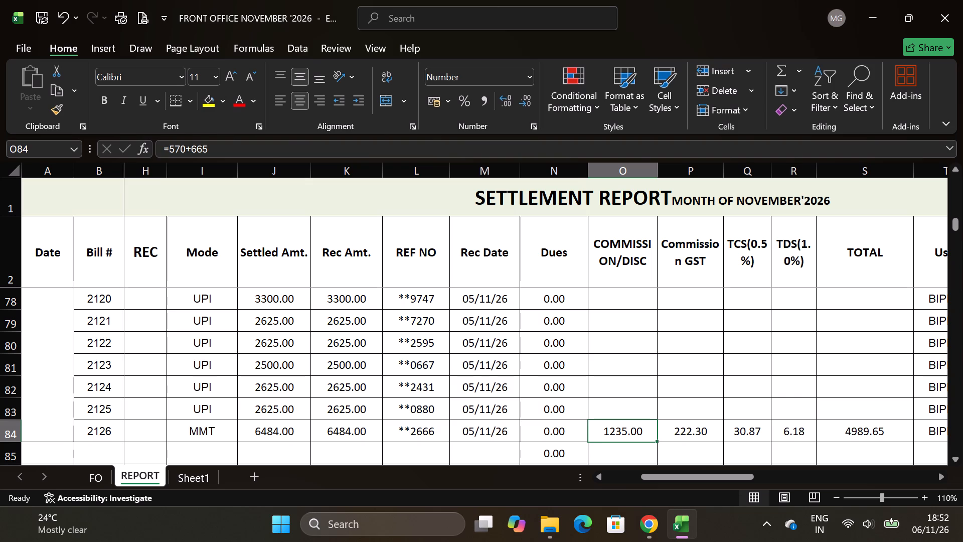
# Review the settlement report from bill 2126 back to the first bill, checking received amounts and dues.
pyautogui.scroll(-1, 588, 428)
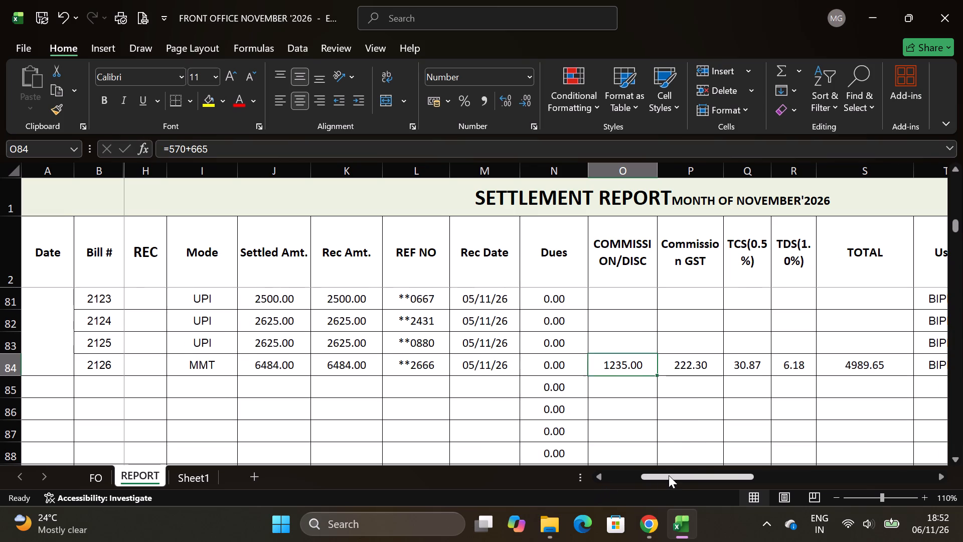
pyautogui.moveTo(669, 475); pyautogui.dragTo(620, 488)
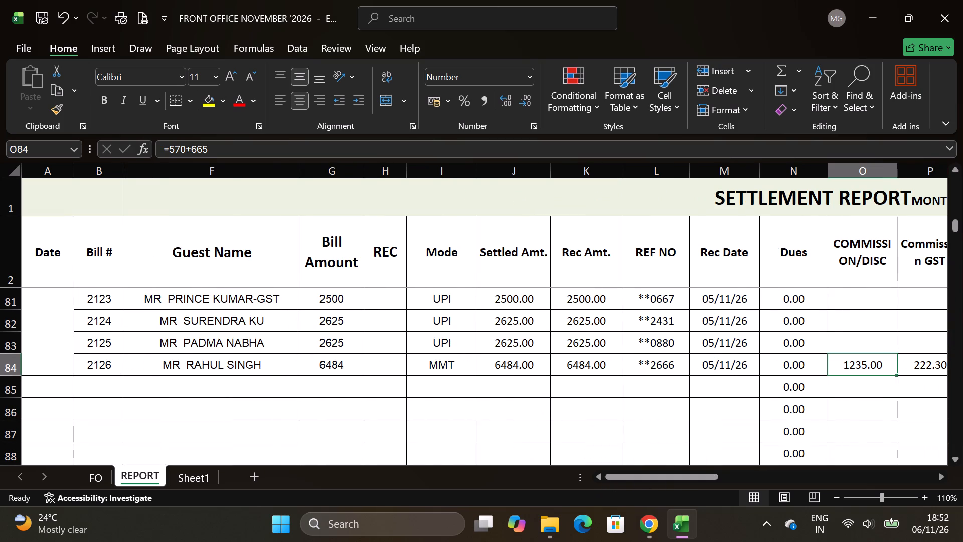
pyautogui.scroll(3, 603, 427)
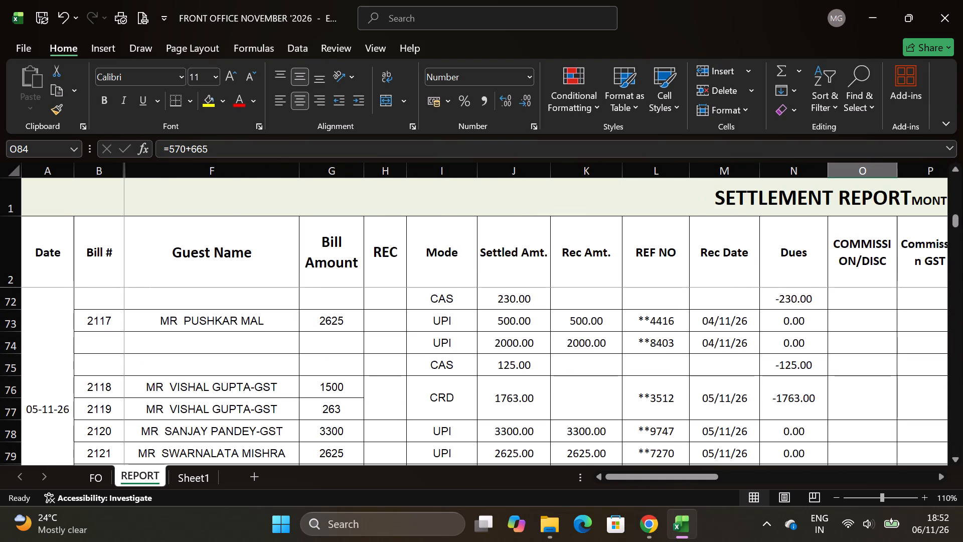
pyautogui.scroll(3, 603, 427)
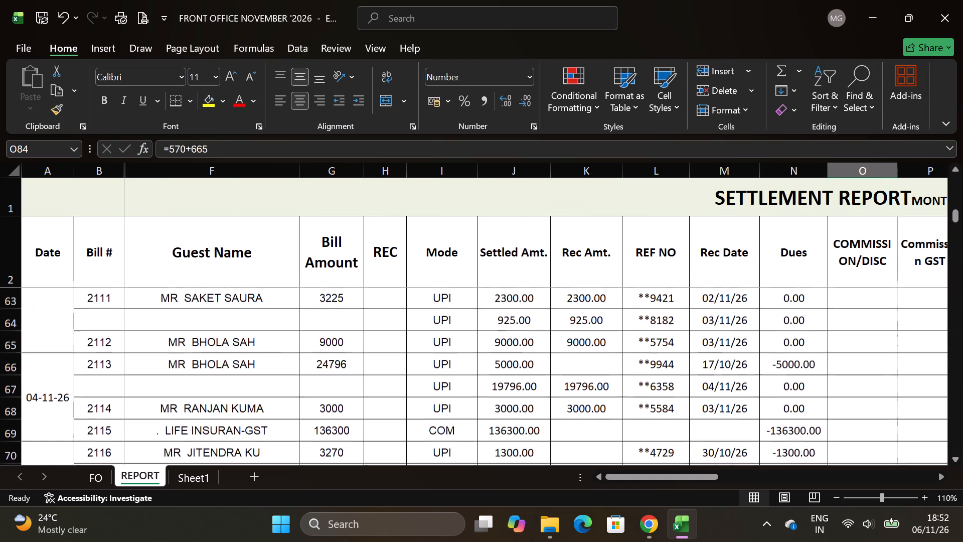
pyautogui.scroll(6, 603, 427)
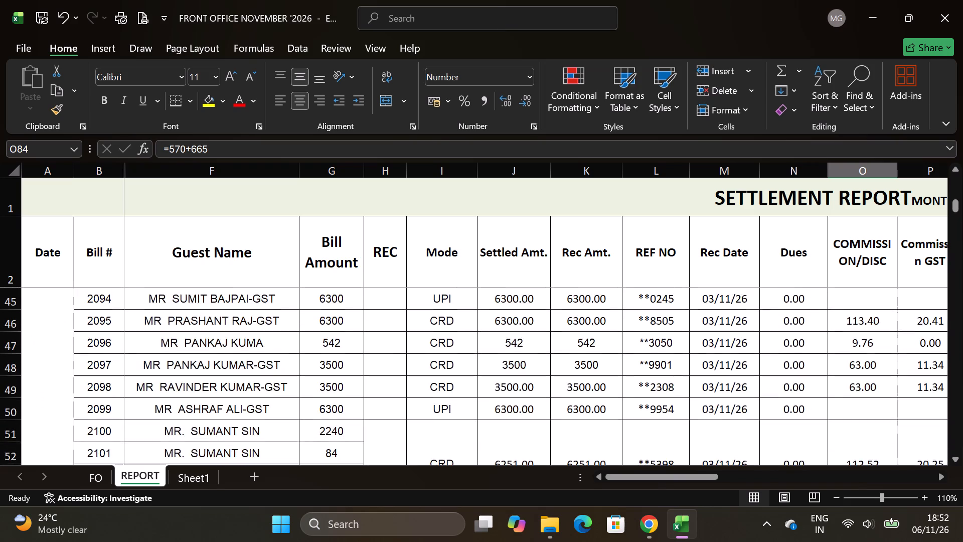
pyautogui.scroll(6, 603, 427)
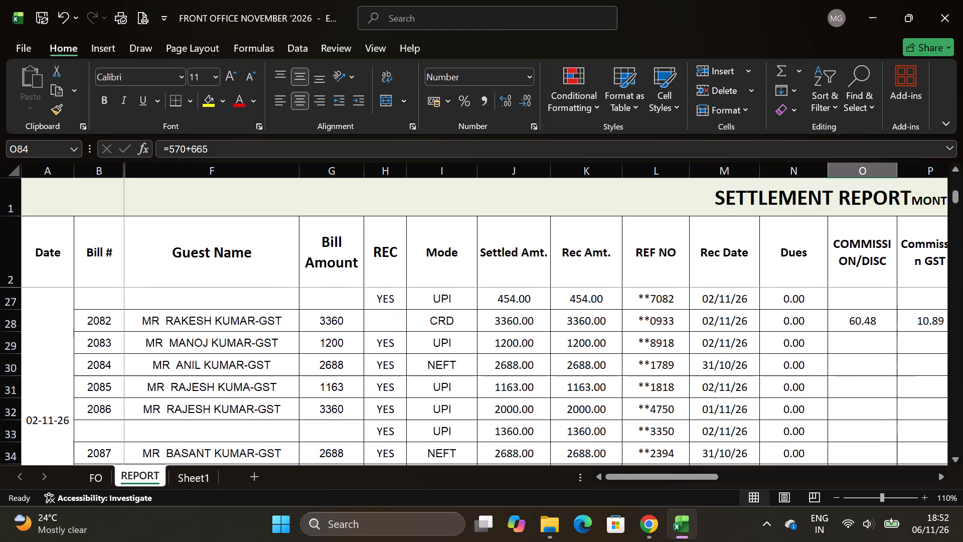
pyautogui.scroll(4, 603, 427)
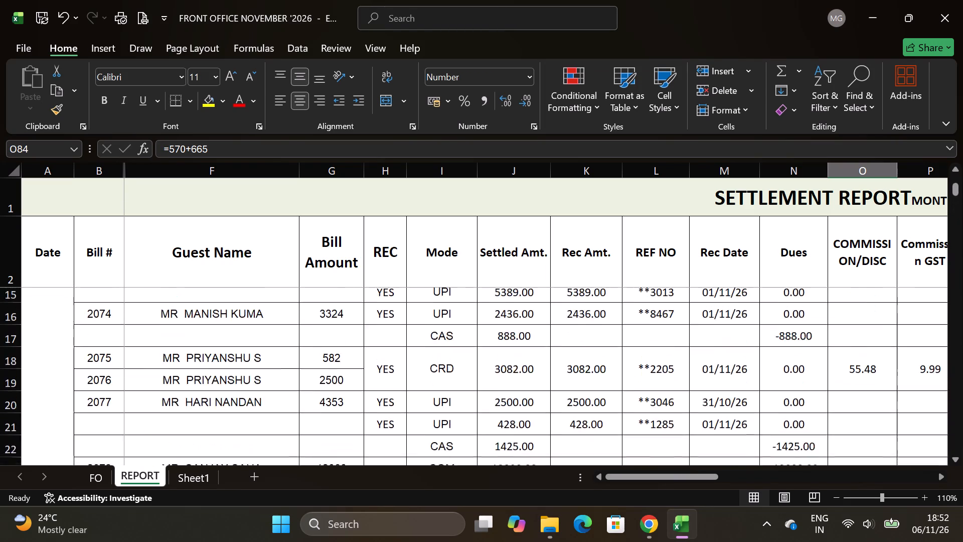
pyautogui.scroll(6, 603, 427)
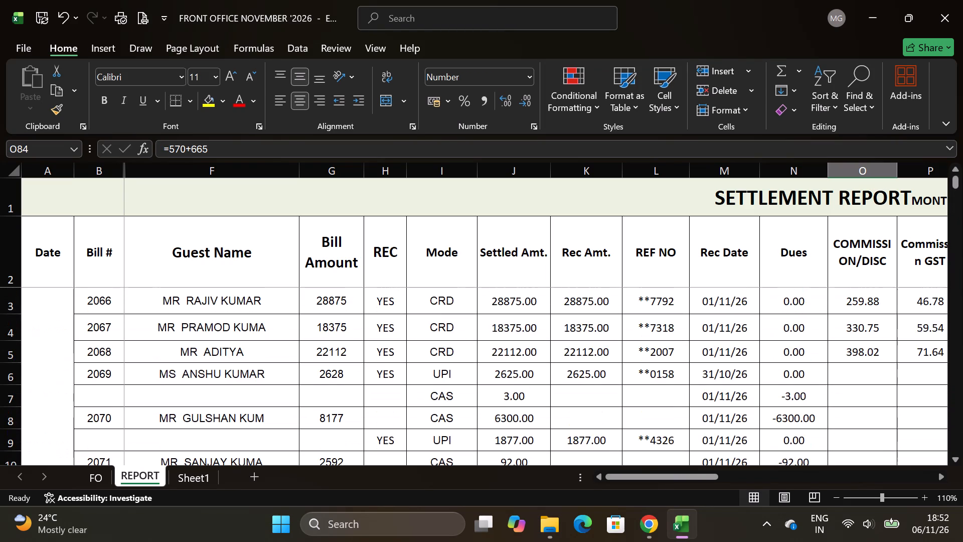
pyautogui.scroll(4, 603, 427)
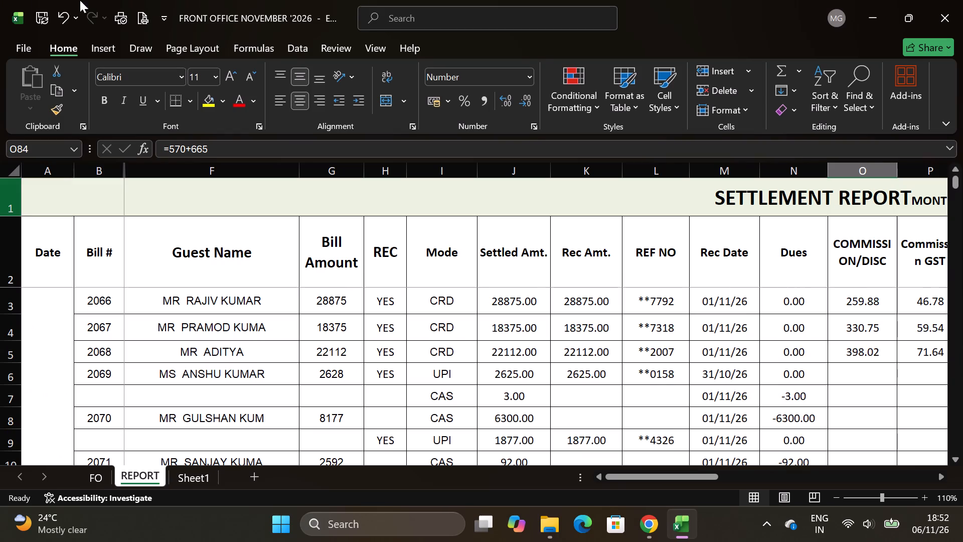
# Save the workbook.
pyautogui.click(37, 17)
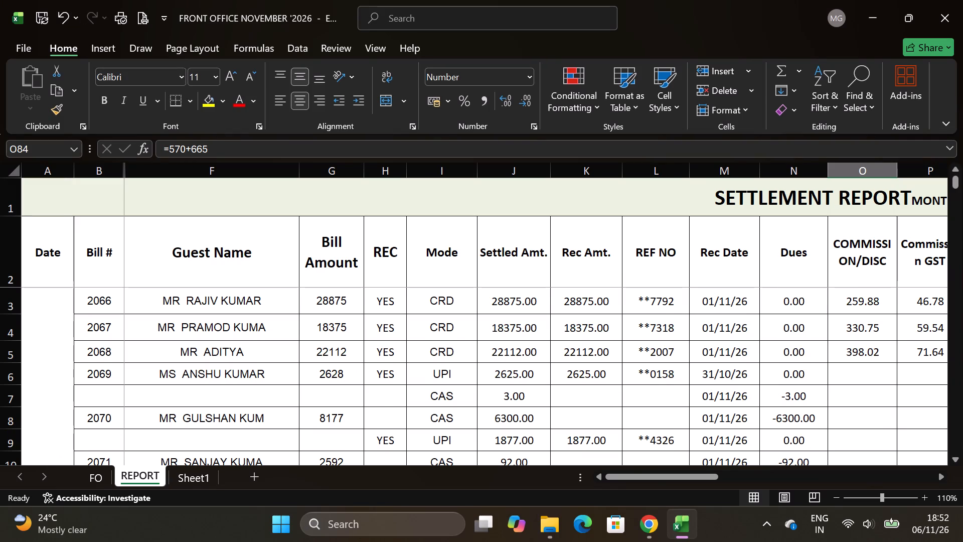
# Select the empty received amount cell of NEFT bill 2109.
pyautogui.scroll(-15, 520, 357)
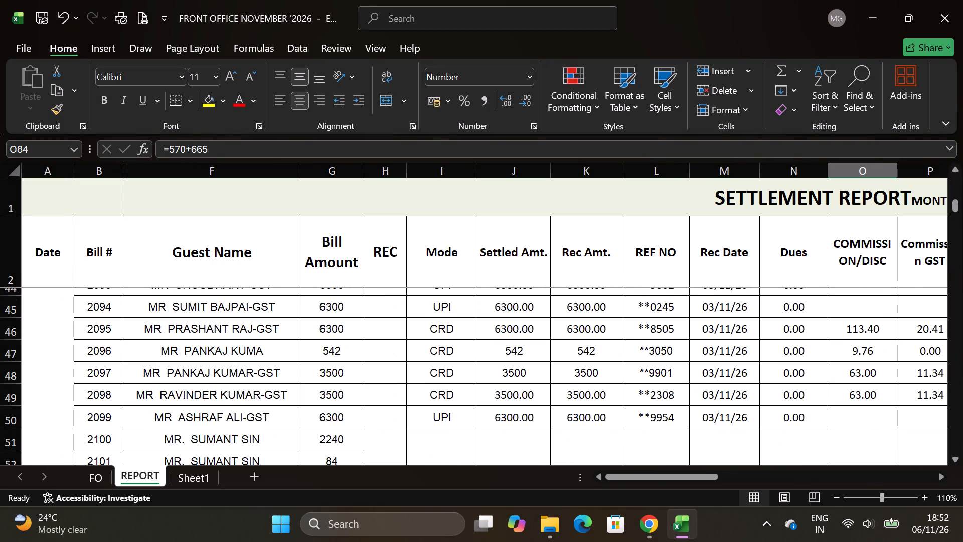
pyautogui.scroll(-3, 520, 356)
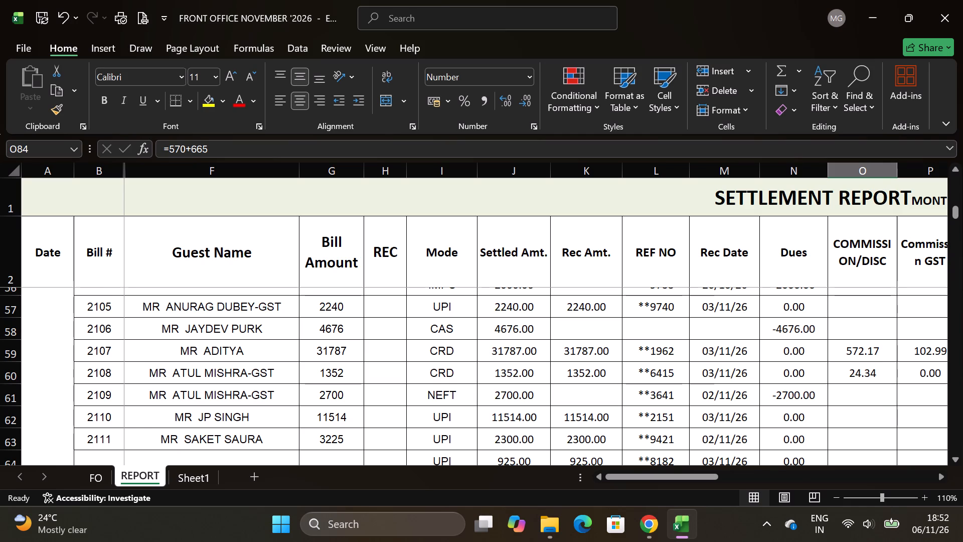
pyautogui.click(568, 391)
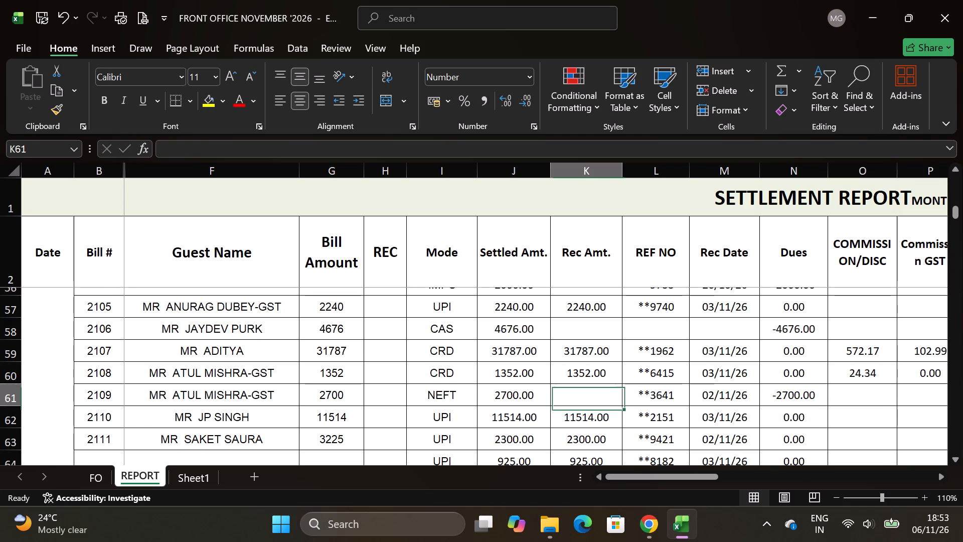
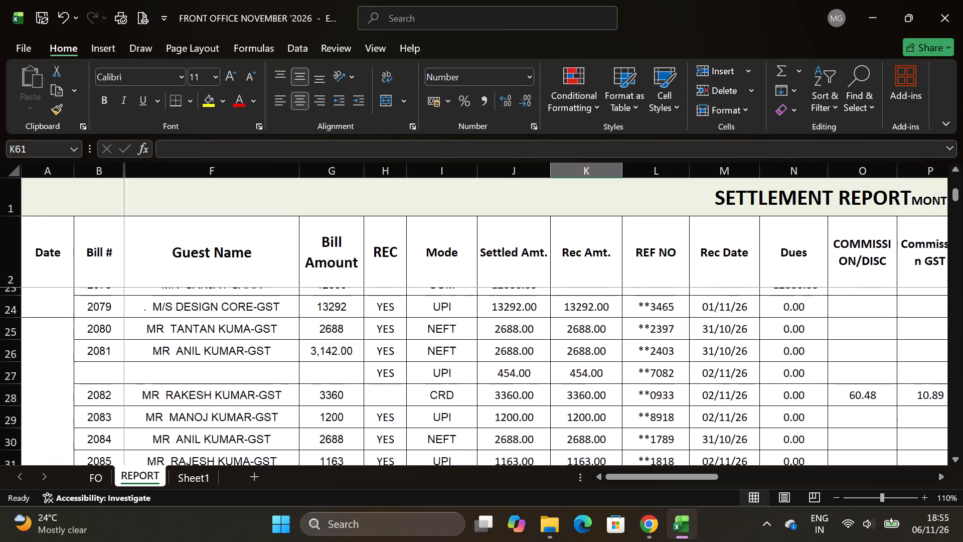
# Review the settlement report from the first November bills through bill 2109, checking received amounts, reference numbers and dues.
pyautogui.scroll(-1, 568, 391)
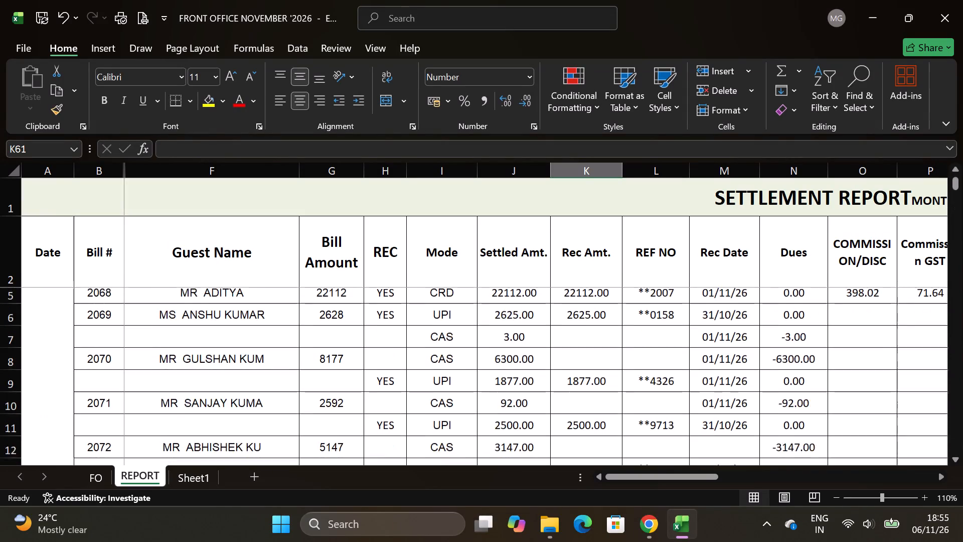
pyautogui.scroll(-1, 568, 391)
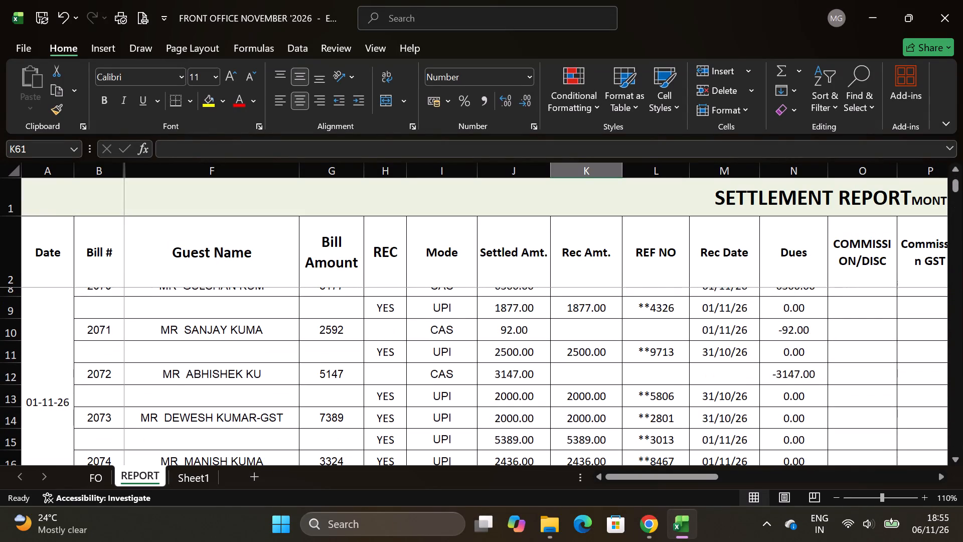
pyautogui.scroll(-3, 568, 391)
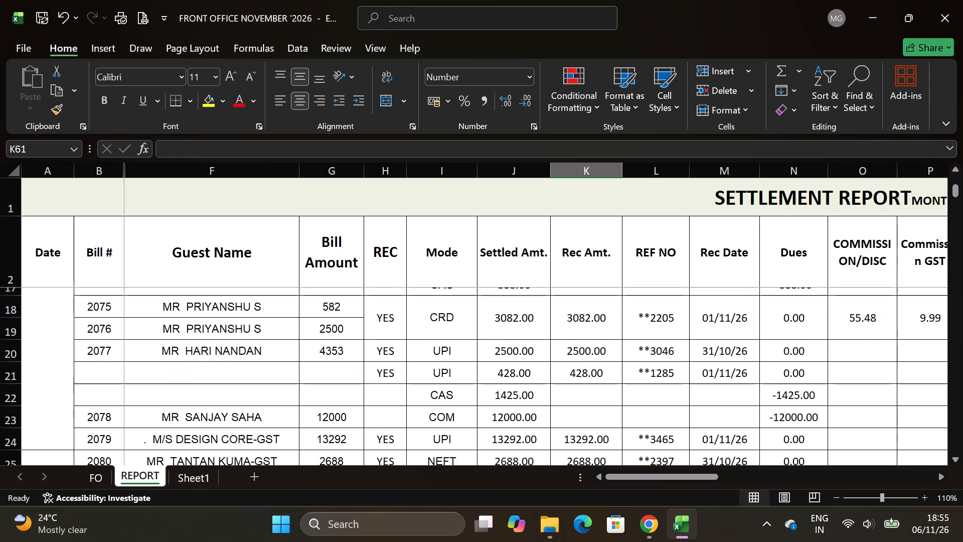
pyautogui.scroll(-1, 568, 391)
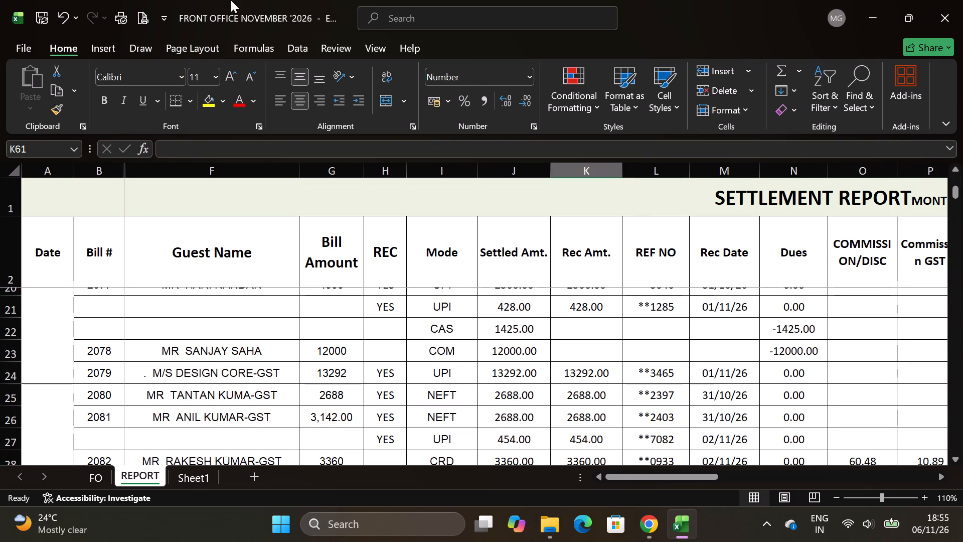
pyautogui.scroll(-2, 615, 416)
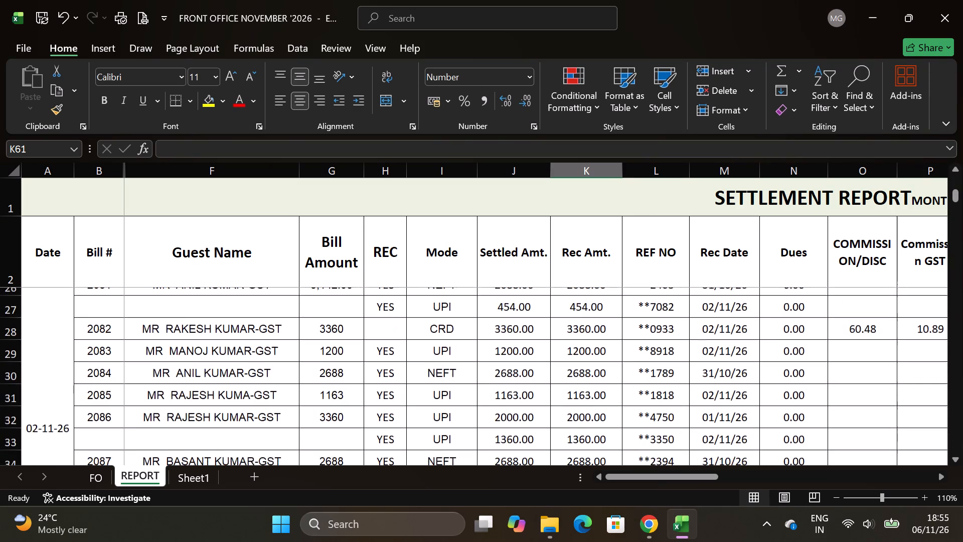
pyautogui.scroll(-3, 615, 416)
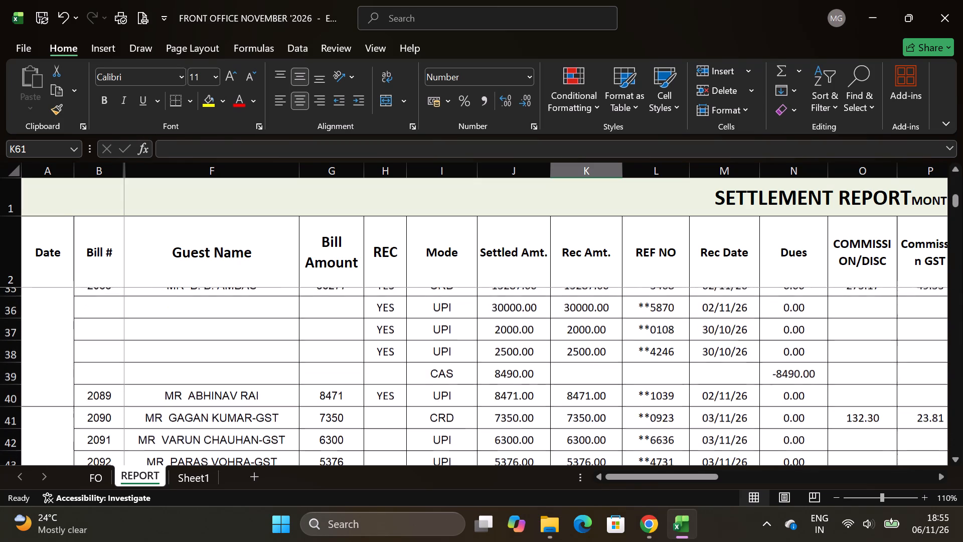
pyautogui.scroll(-1, 607, 386)
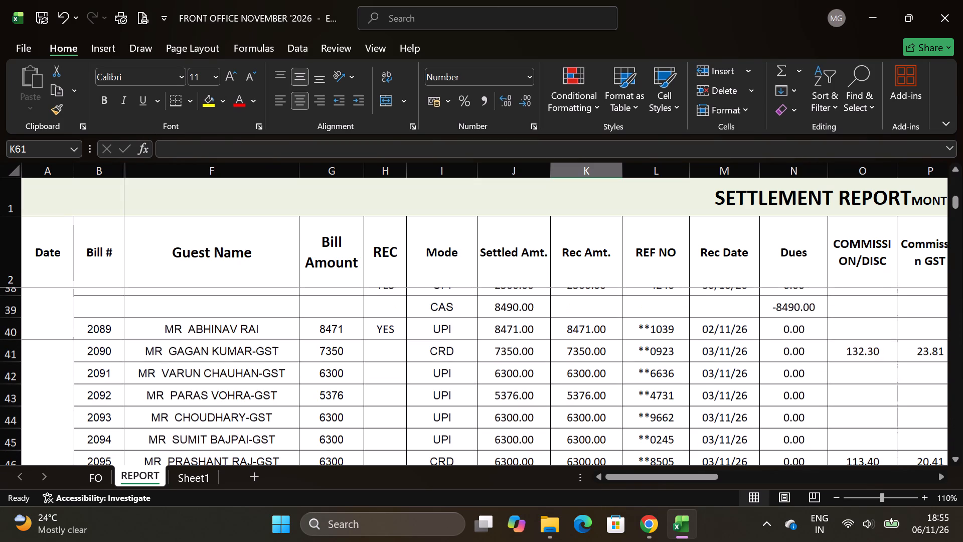
pyautogui.scroll(-2, 607, 386)
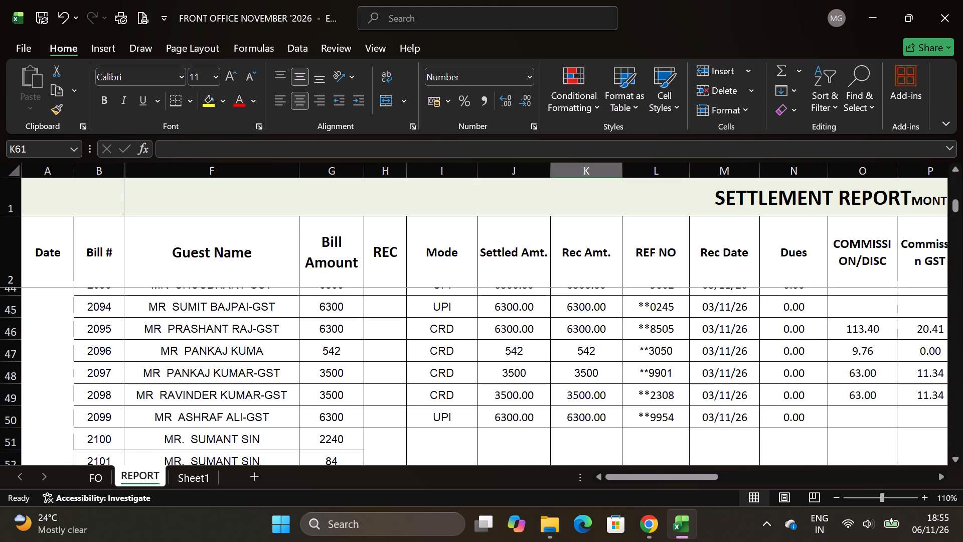
pyautogui.scroll(-3, 607, 386)
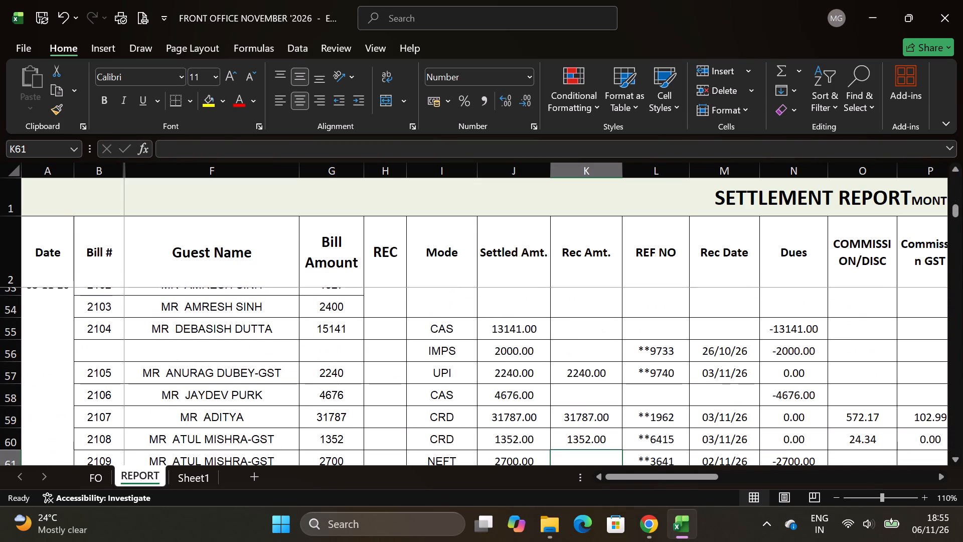
# Select the empty received amount cell of the IMPS payment for bill 2104.
pyautogui.click(588, 351)
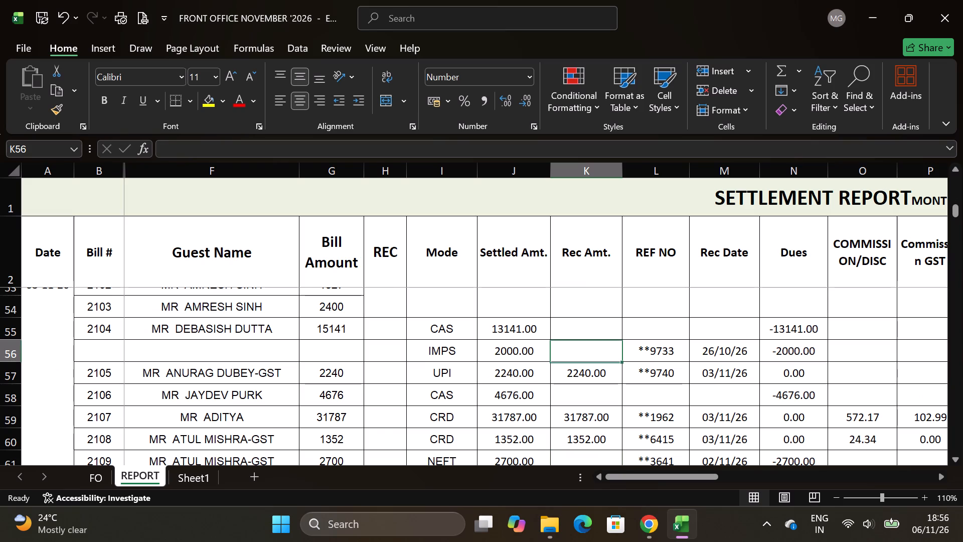
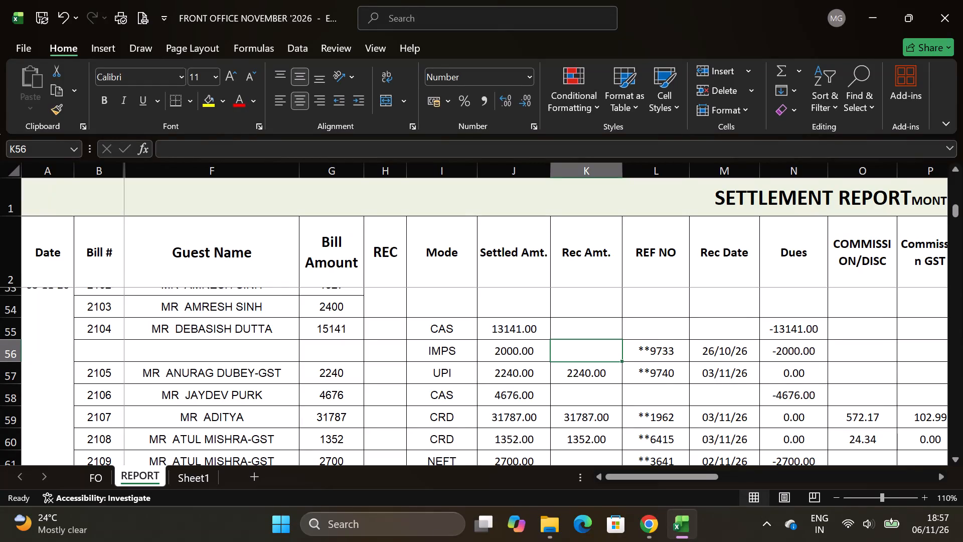
# Check the received amounts of bills 2104 through 2112 for missing entries.
pyautogui.press('Down')
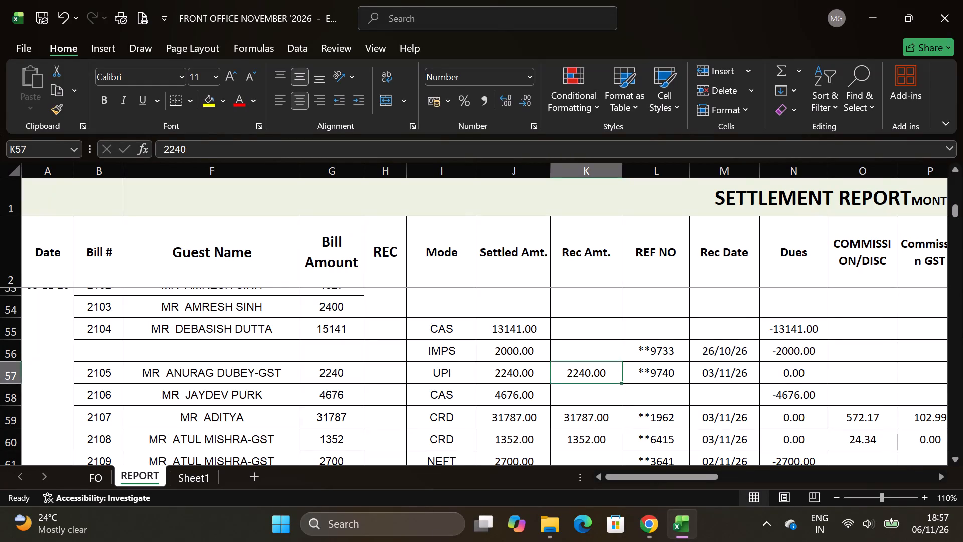
pyautogui.press('Down')
pyautogui.press('Up')
pyautogui.press('Up')
pyautogui.press('Down')
pyautogui.press('Down')
pyautogui.press('Down')
pyautogui.press('Down')
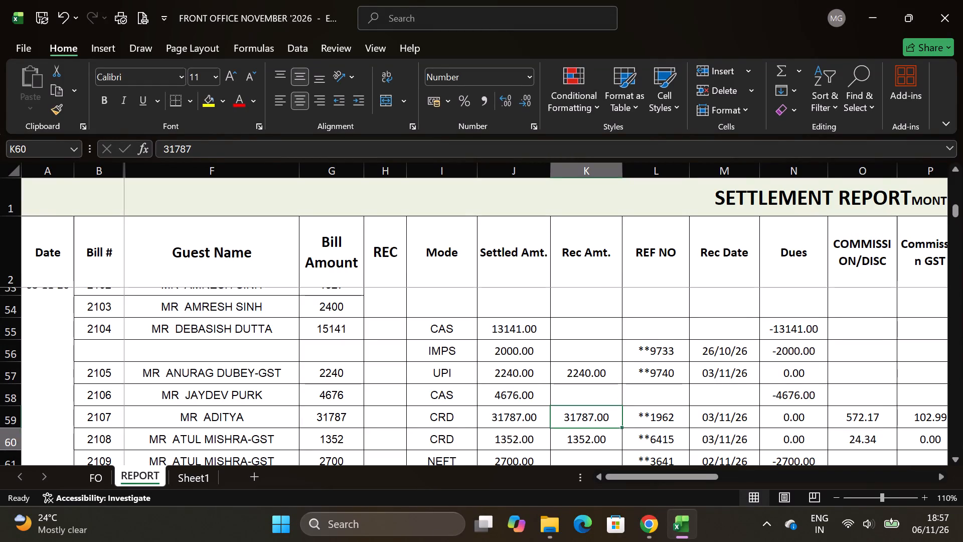
pyautogui.press('Up')
pyautogui.press('Up')
pyautogui.press('Up')
pyautogui.press('Down')
pyautogui.press('Down')
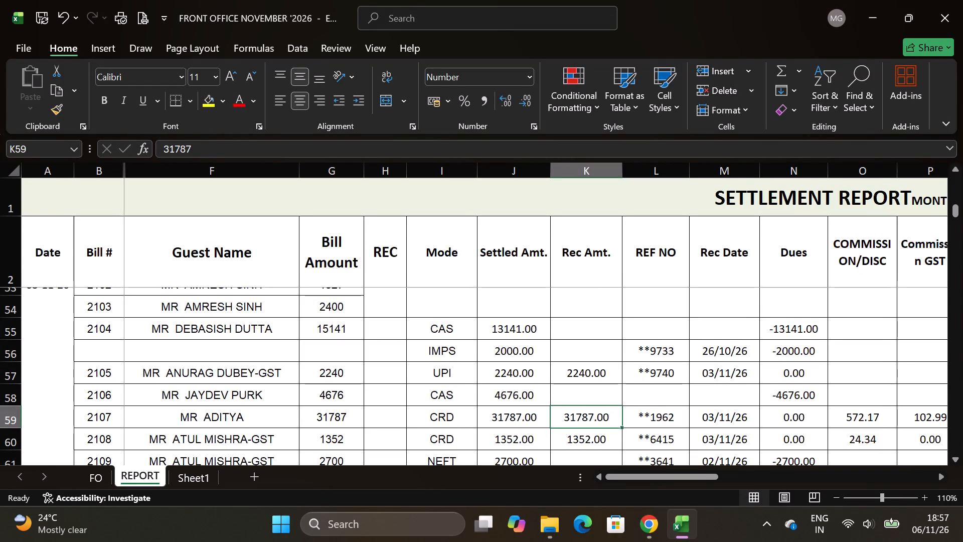
pyautogui.press('Down')
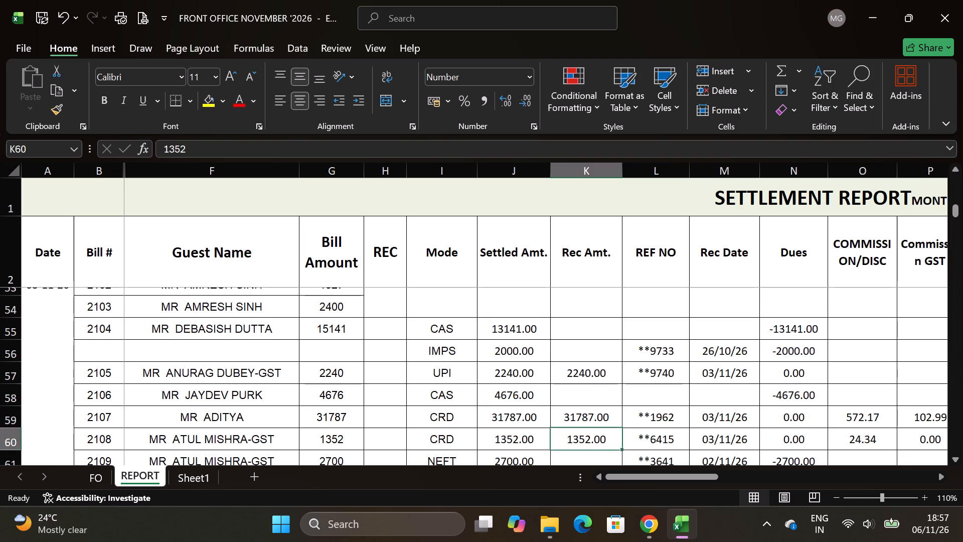
pyautogui.press('Down')
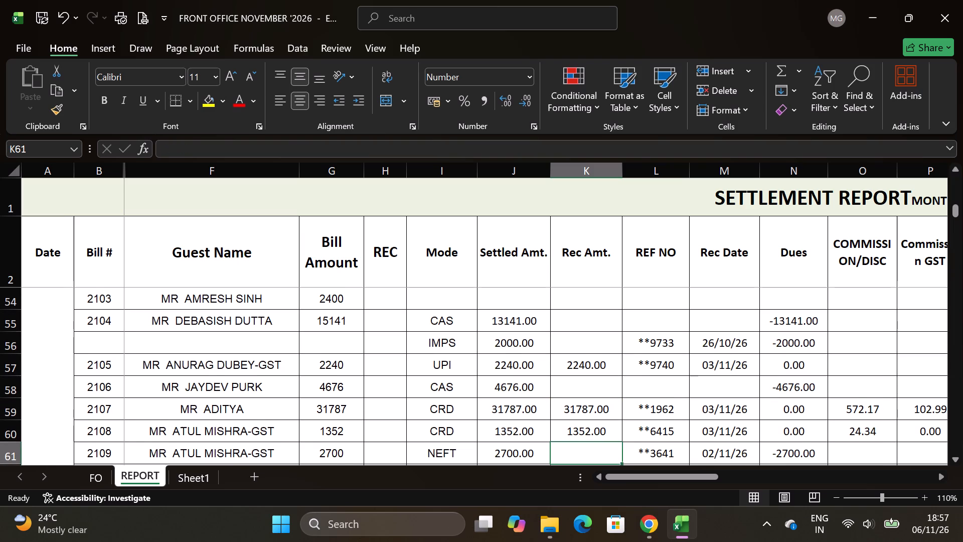
pyautogui.press('Down')
pyautogui.press('Down')
pyautogui.press('Down')
pyautogui.press('Down')
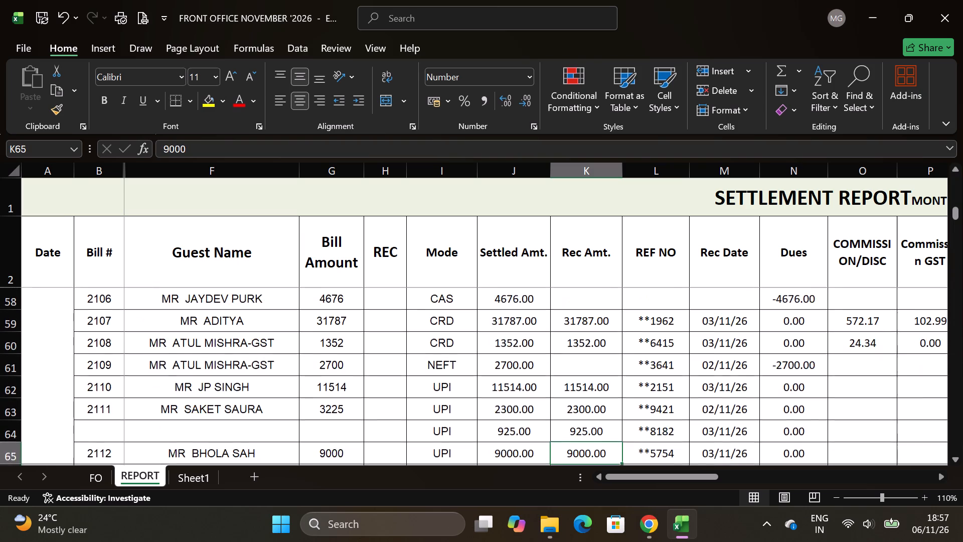
pyautogui.press('Down')
pyautogui.press('Down')
pyautogui.press('Up')
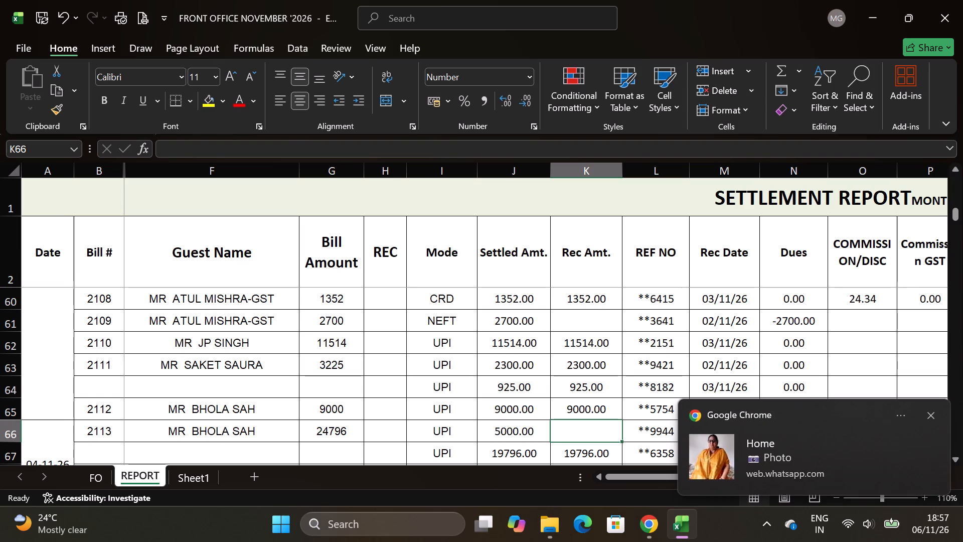
pyautogui.press('0')
pyautogui.press('BackSpace')
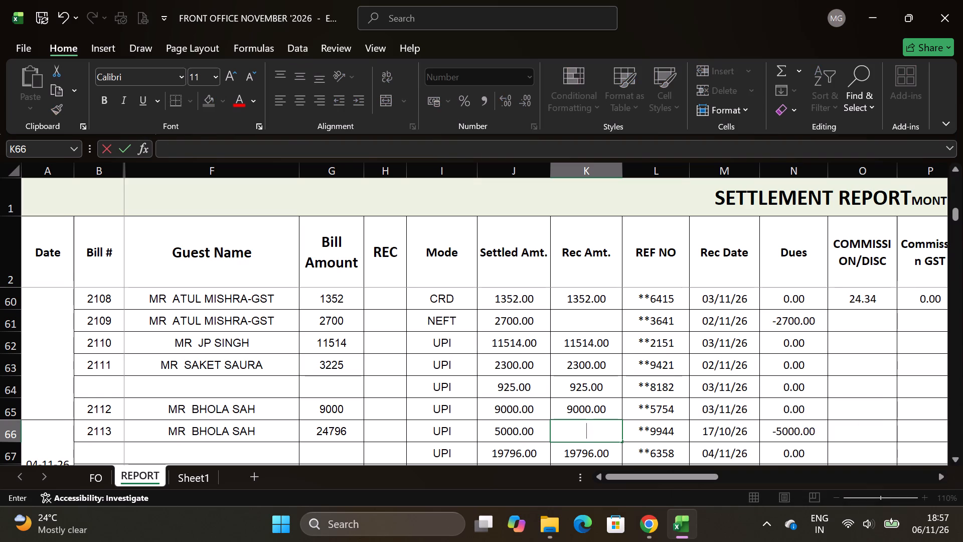
pyautogui.write('5000')
pyautogui.press('Return')
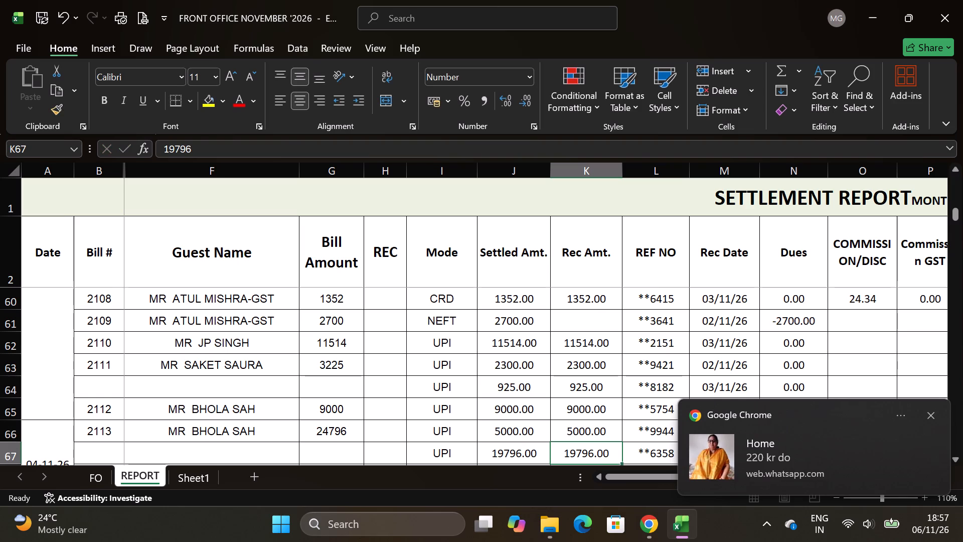
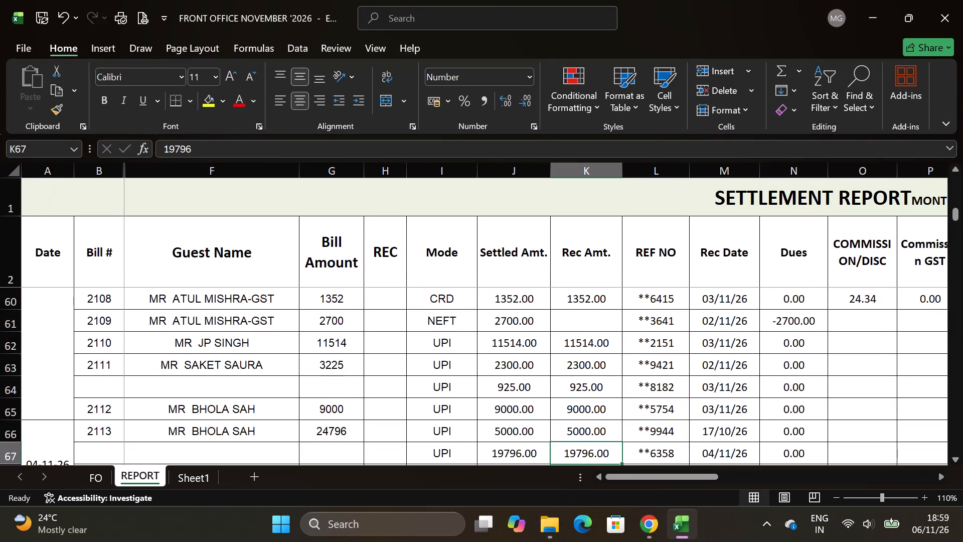
# Enter 1300 as the received amount of the first UPI payment for bill 2116, reference **4729.
pyautogui.scroll(-2, 608, 434)
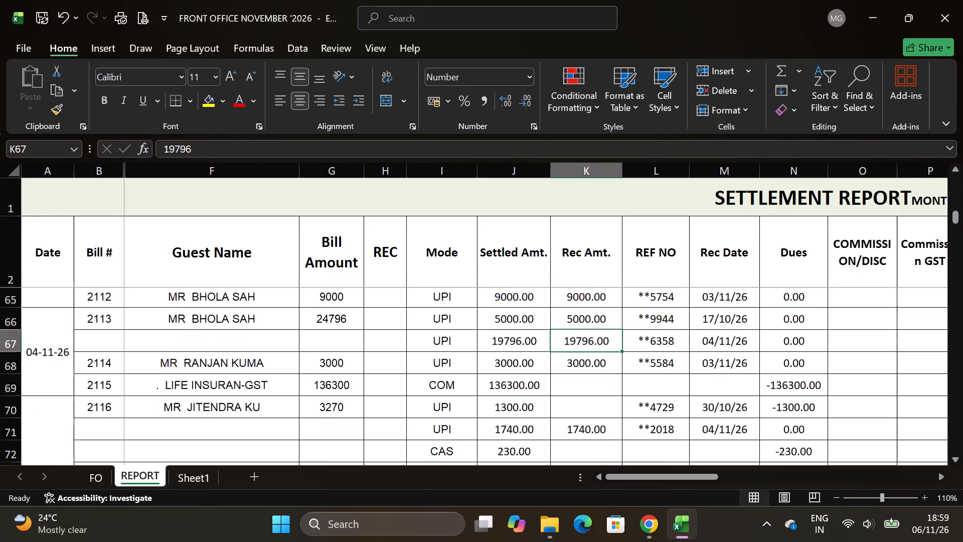
pyautogui.click(595, 387)
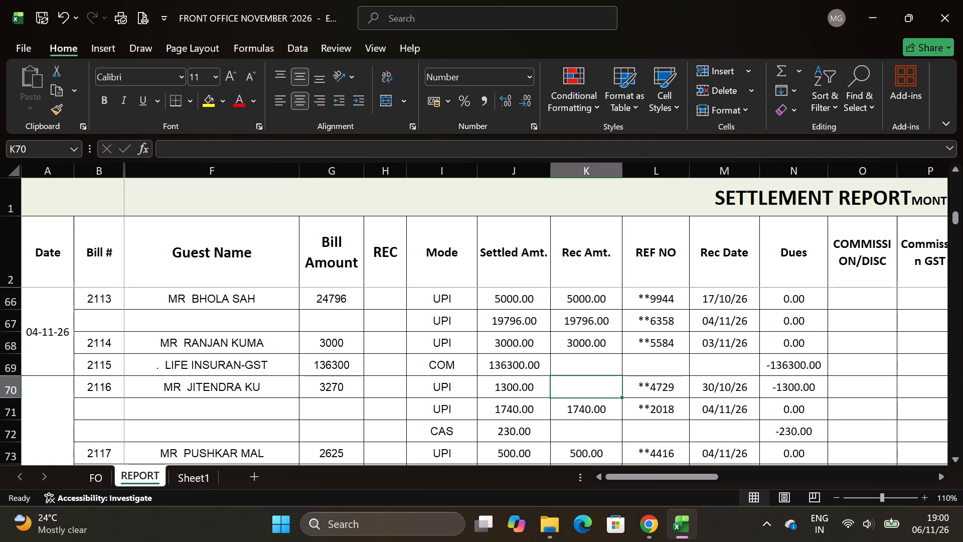
pyautogui.write('1300')
pyautogui.press('Return')
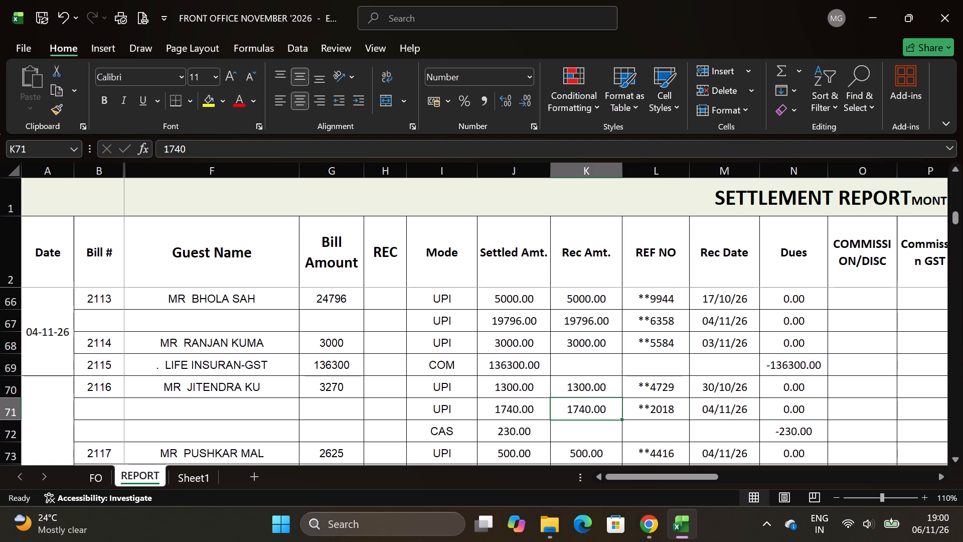
# Check the received amounts of the remaining payments from bill 2116 through bill 2126 for missing entries.
pyautogui.press('Return')
pyautogui.press('Return')
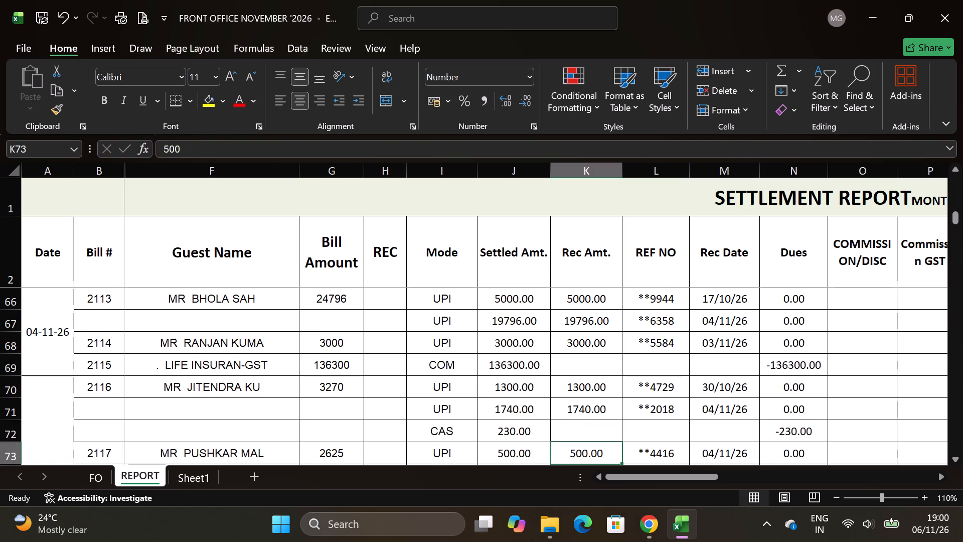
pyautogui.press('Return')
pyautogui.press('Return')
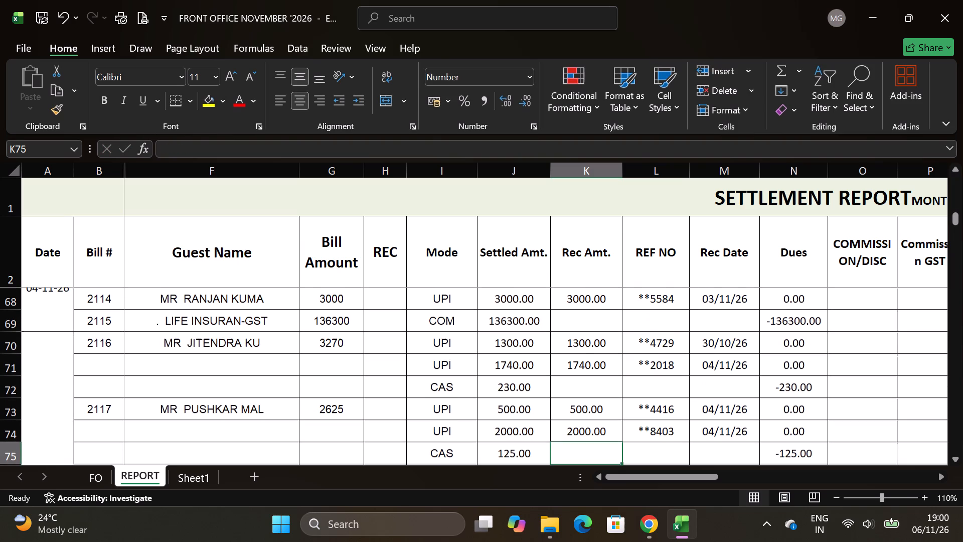
pyautogui.press('Return')
pyautogui.press('Return')
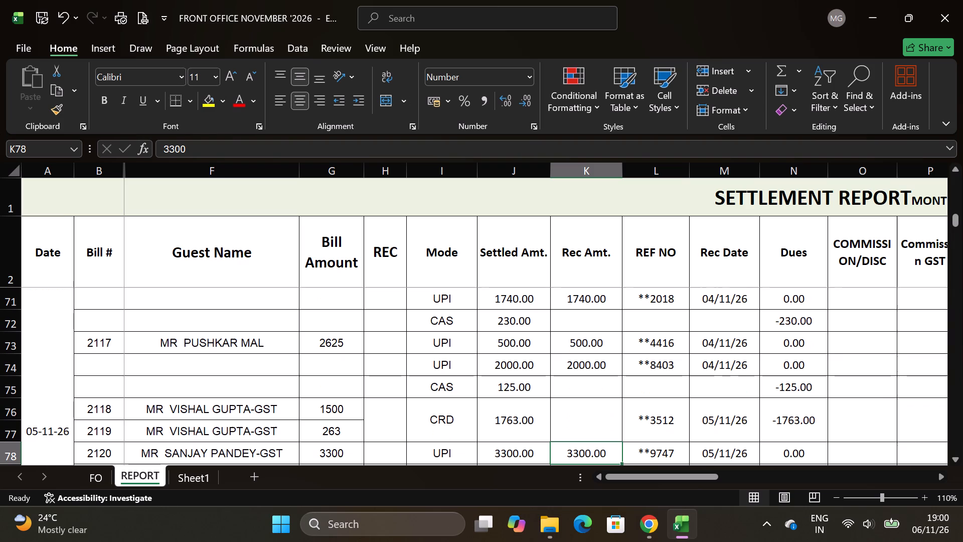
pyautogui.press('Return')
pyautogui.press('Return')
pyautogui.press('Return')
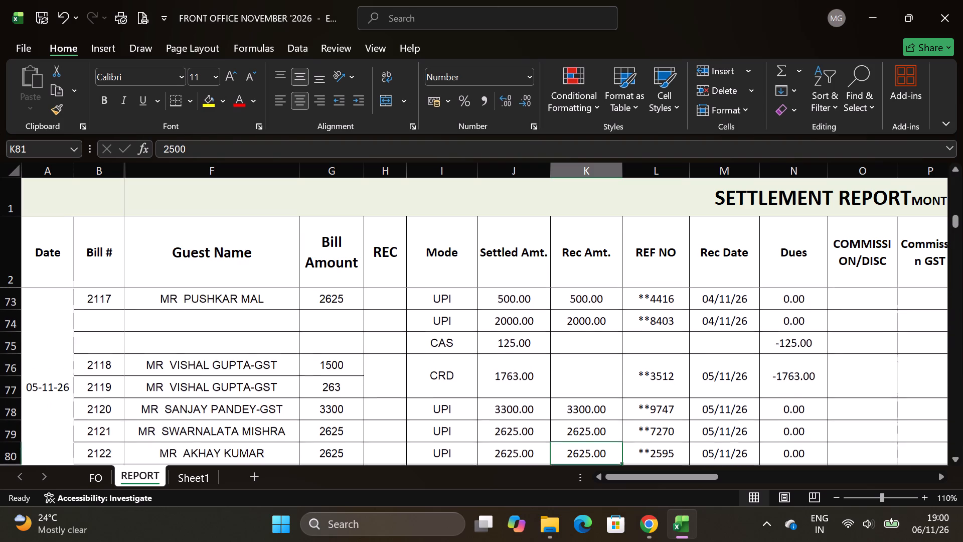
pyautogui.press('Return')
pyautogui.press('Return')
pyautogui.press('Return')
pyautogui.press('Return')
pyautogui.press('Return')
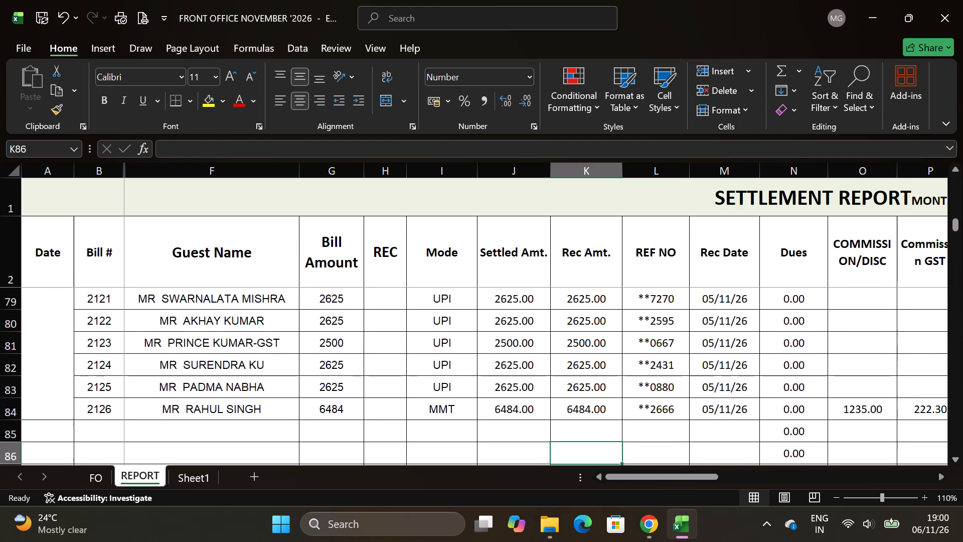
# Save the workbook.
pyautogui.hotkey('ctrl', 's')
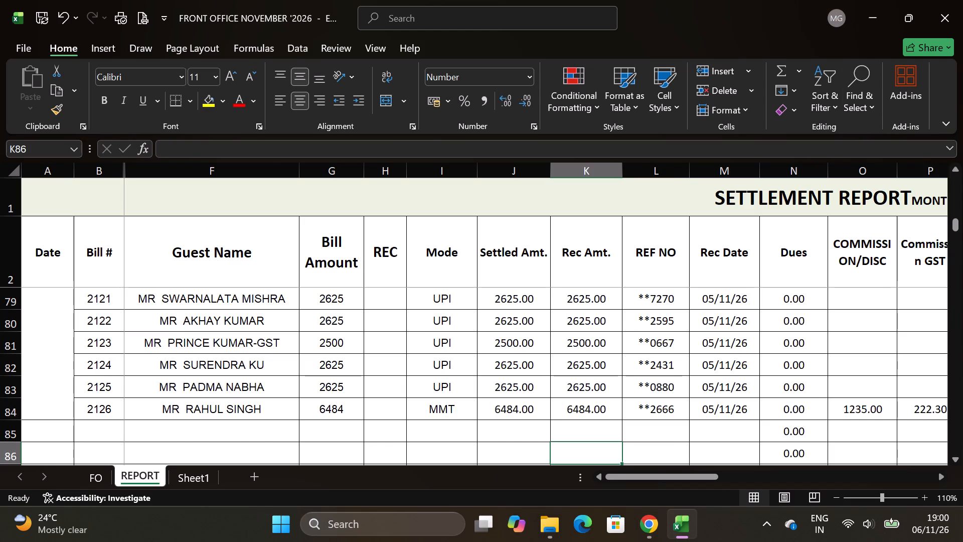
# Recheck the received amounts from the start of the report, covering the 01-11-26 bills 2066 through 2079.
pyautogui.scroll(20, 660, 373)
pyautogui.scroll(7, 660, 373)
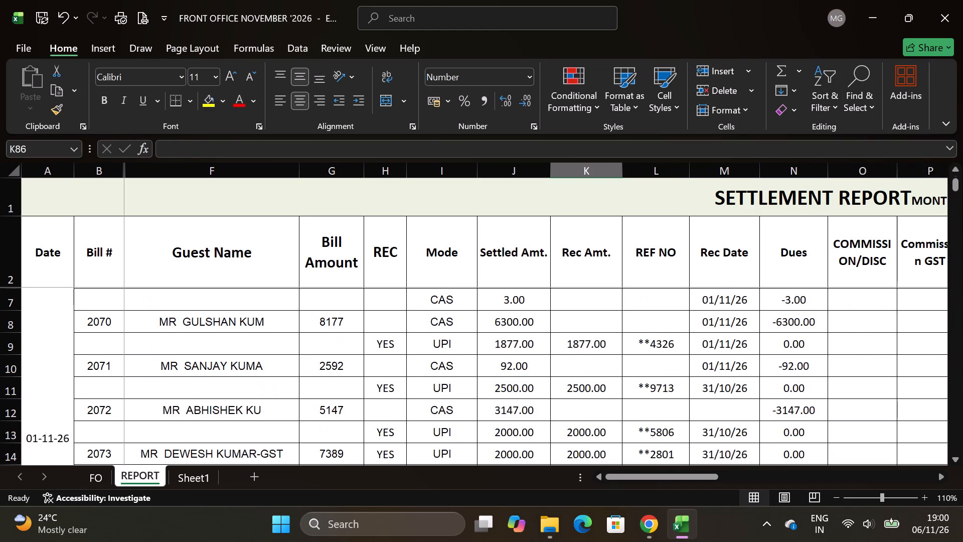
pyautogui.scroll(14, 659, 374)
pyautogui.click(602, 387)
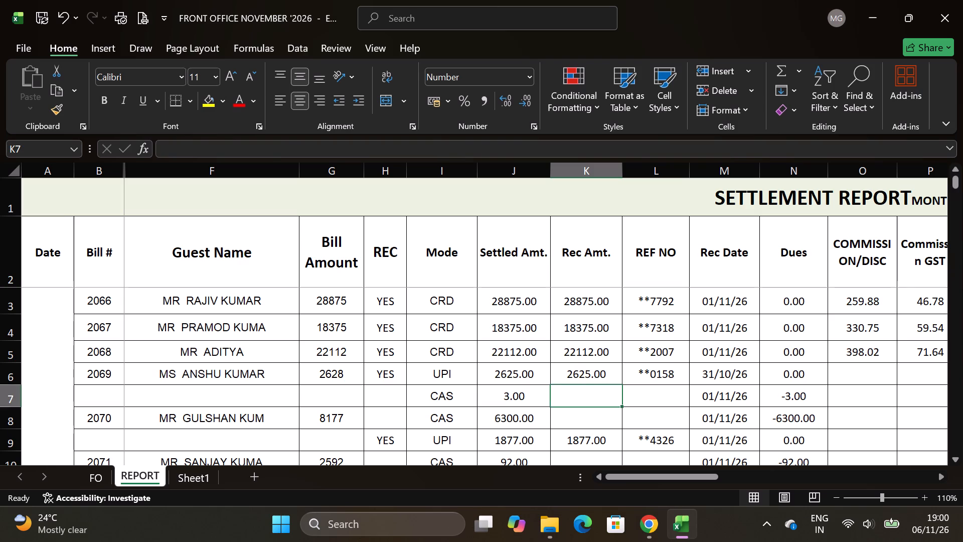
pyautogui.click(594, 414)
pyautogui.scroll(-1, 598, 412)
pyautogui.click(593, 381)
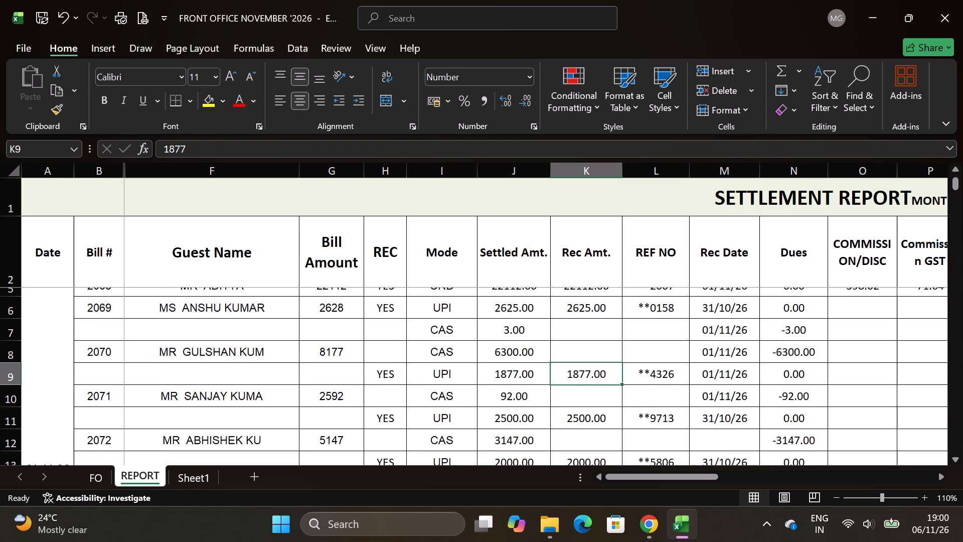
pyautogui.click(598, 391)
pyautogui.click(610, 419)
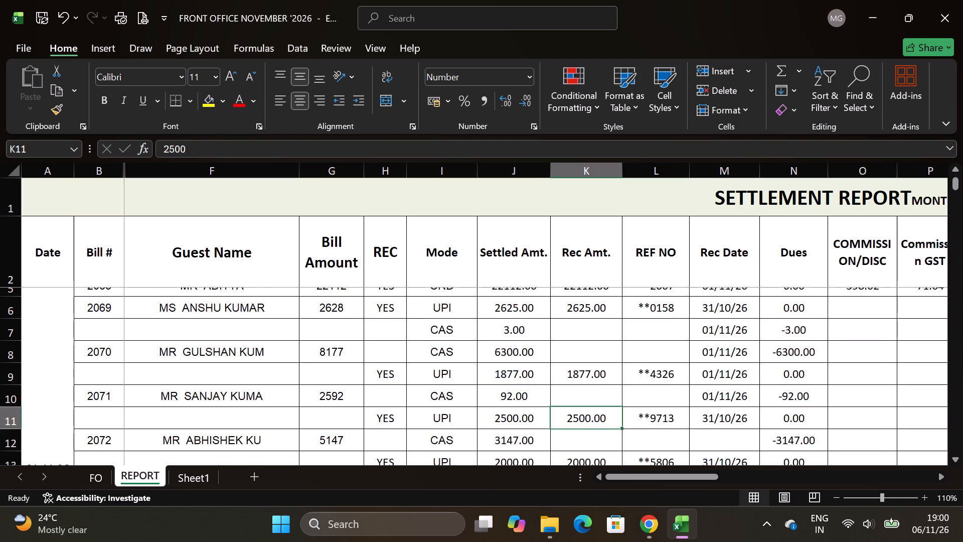
pyautogui.click(614, 441)
pyautogui.scroll(-1, 617, 426)
pyautogui.click(601, 397)
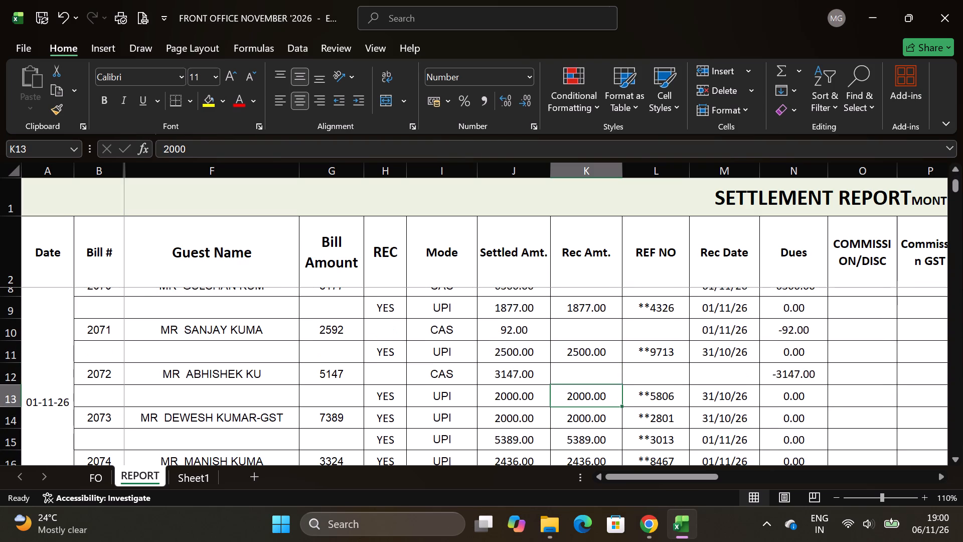
pyautogui.press('Down')
pyautogui.press('Down')
pyautogui.press('Down')
pyautogui.press('Down')
pyautogui.press('Down')
pyautogui.press('Down')
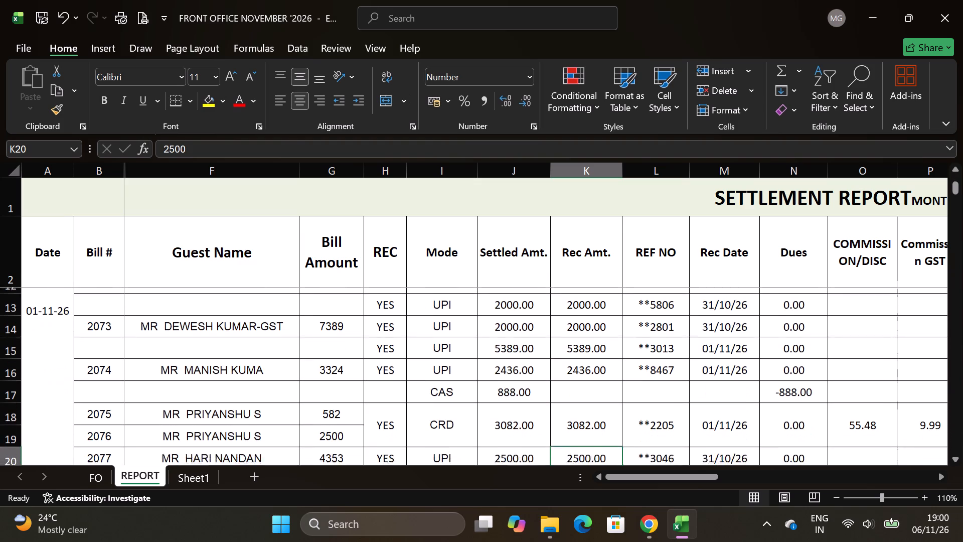
pyautogui.press('Up')
pyautogui.press('Up')
pyautogui.press('Down')
pyautogui.press('Down')
pyautogui.press('Down')
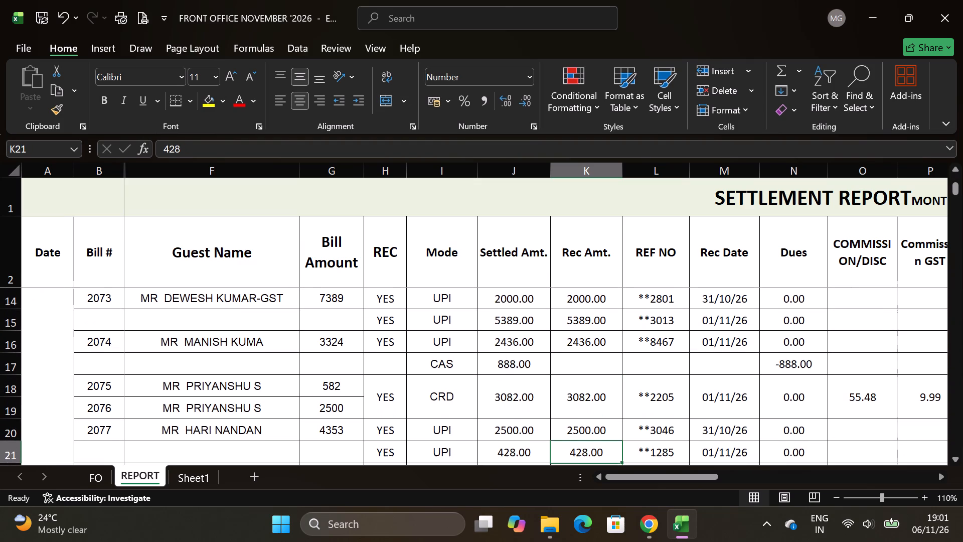
pyautogui.press('Down')
pyautogui.press('Down')
pyautogui.press('Up')
pyautogui.press('Down')
pyautogui.press('Down')
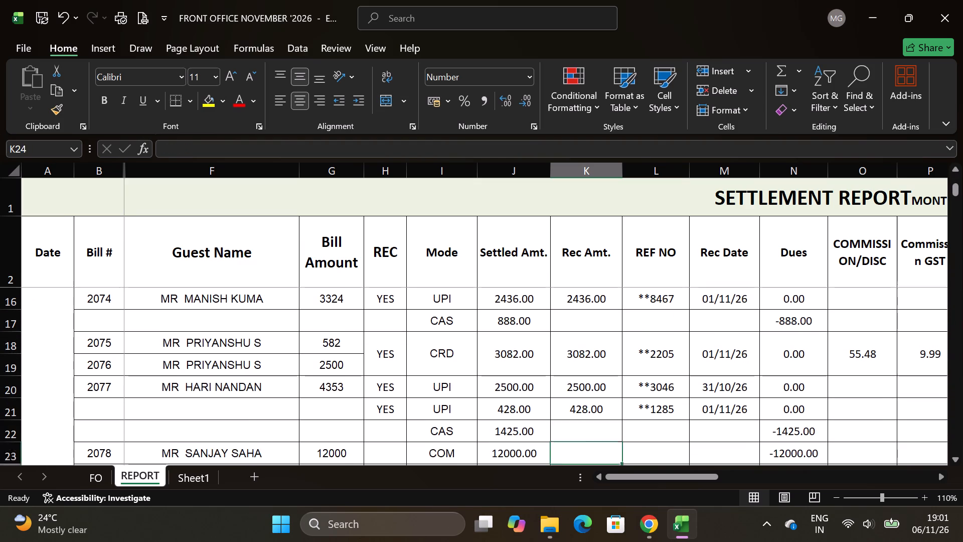
# Review the received amounts of the 02-11-26 bills, 2080 through 2089, for missing entries.
pyautogui.press('Down')
pyautogui.press('Down')
pyautogui.press('Down')
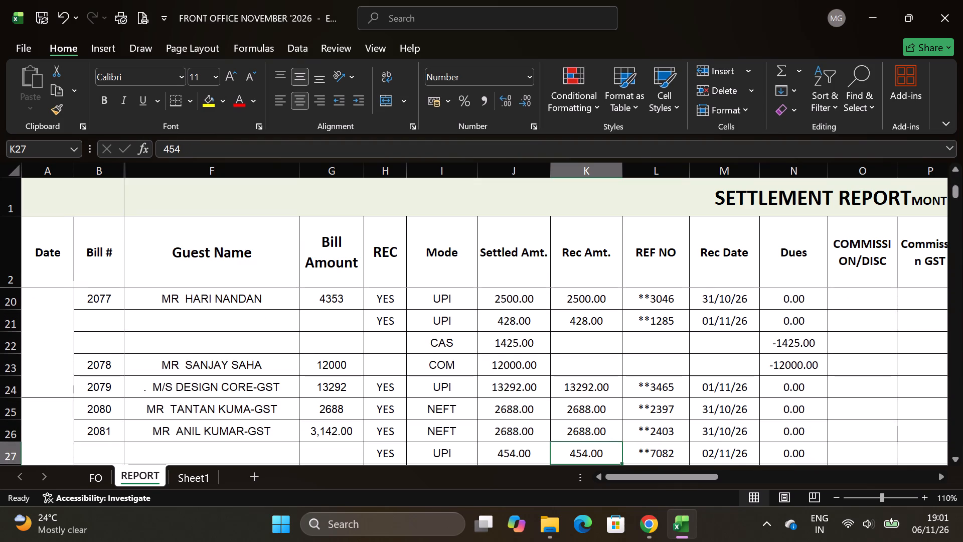
pyautogui.press('Up')
pyautogui.press('Up')
pyautogui.press('Up')
pyautogui.press('Down')
pyautogui.press('Down')
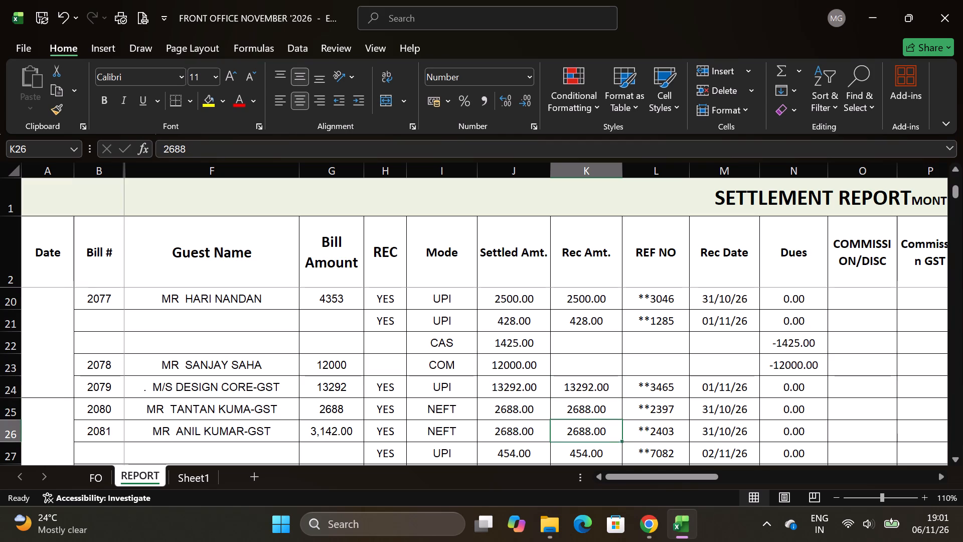
pyautogui.press('Down')
pyautogui.press('Down')
pyautogui.press('Down')
pyautogui.press('Down')
pyautogui.press('Down')
pyautogui.press('Down')
pyautogui.press('Down')
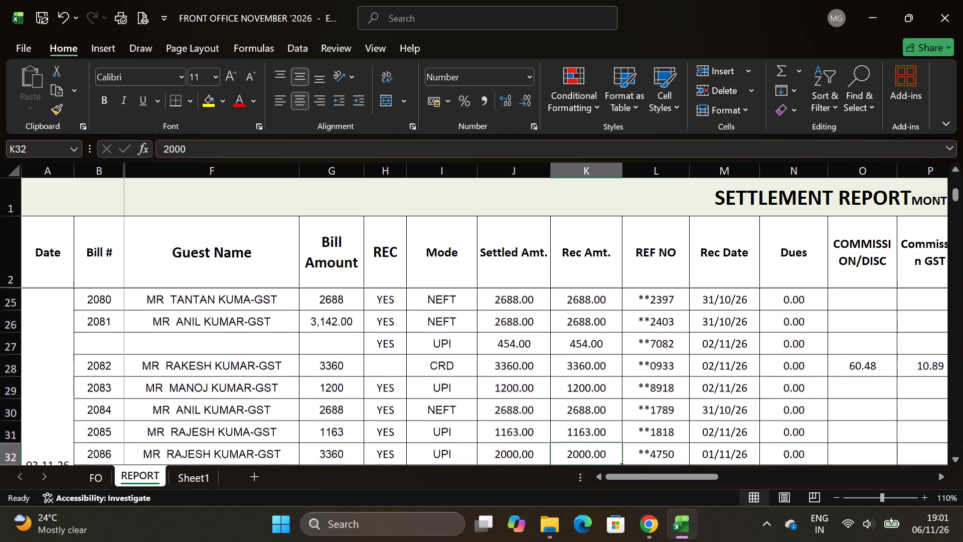
pyautogui.press('Down')
pyautogui.press('Down')
pyautogui.press('Down')
pyautogui.press('Down')
pyautogui.press('Down')
pyautogui.press('Down')
pyautogui.press('Down')
pyautogui.press('Down')
pyautogui.press('Up')
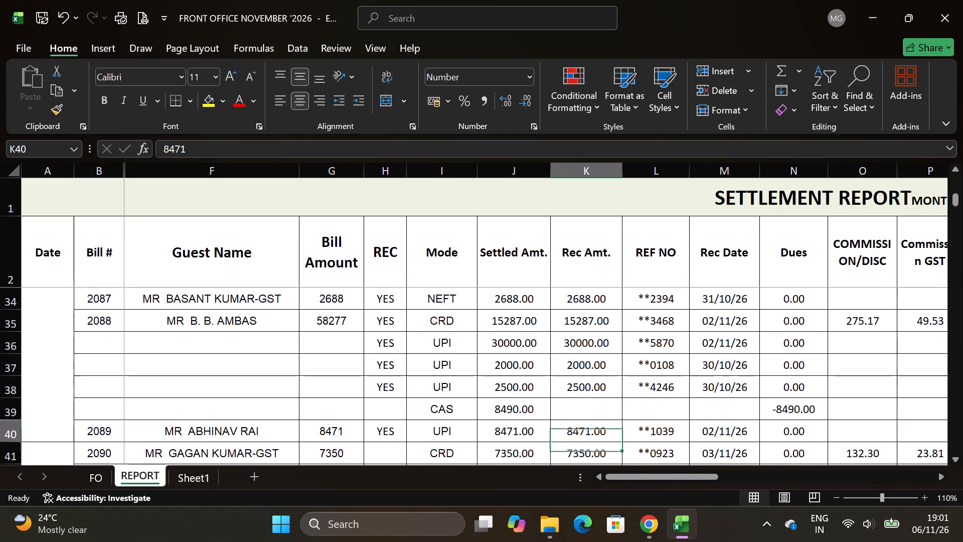
pyautogui.press('Up')
pyautogui.press('Down')
pyautogui.press('Down')
pyautogui.press('Down')
pyautogui.press('Up')
pyautogui.press('Up')
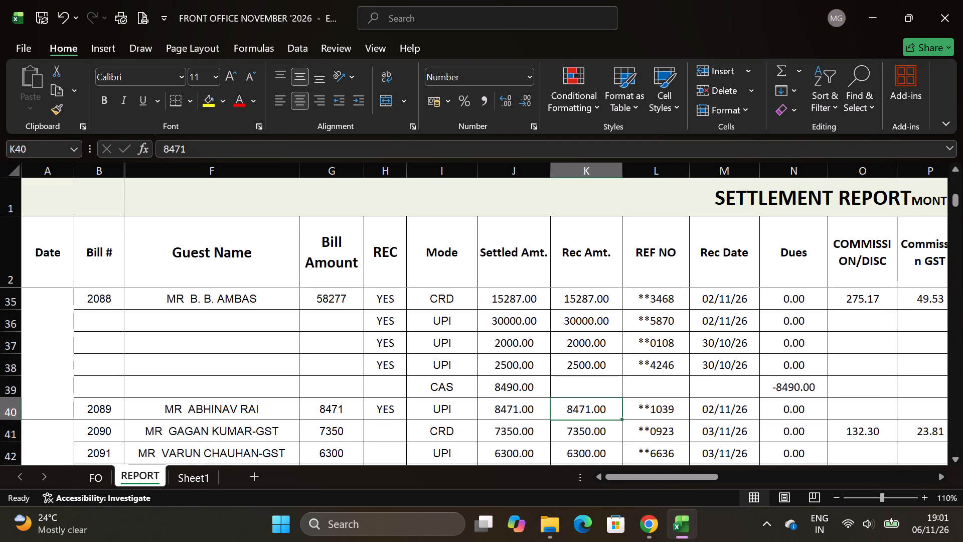
# Review the received amounts of the 03-11-26 bills 2090 through 2107, including the IMPS payment of bill 2104.
pyautogui.press('Down')
pyautogui.press('Down')
pyautogui.press('Down')
pyautogui.press('Down')
pyautogui.press('Down')
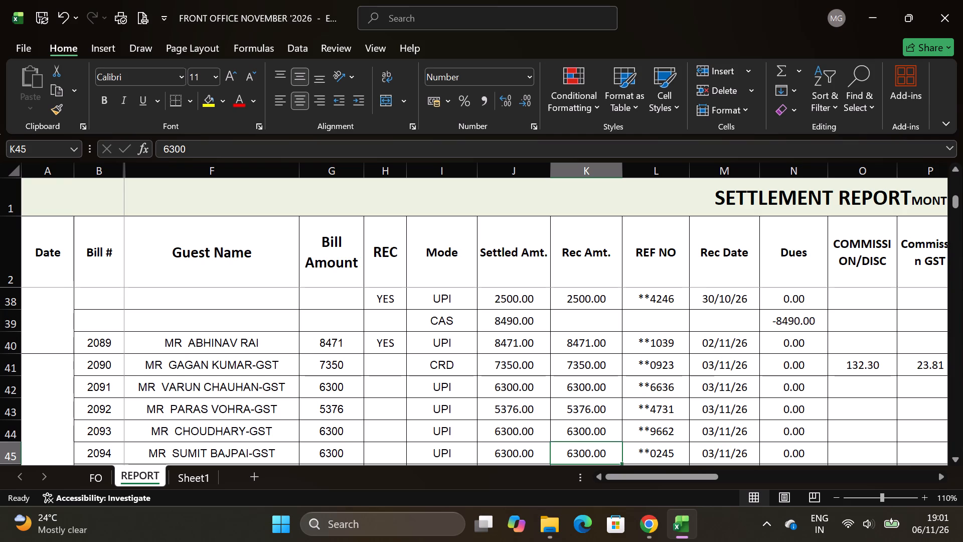
pyautogui.press('Down')
pyautogui.press('Down')
pyautogui.press('Down')
pyautogui.press('Down')
pyautogui.press('Down')
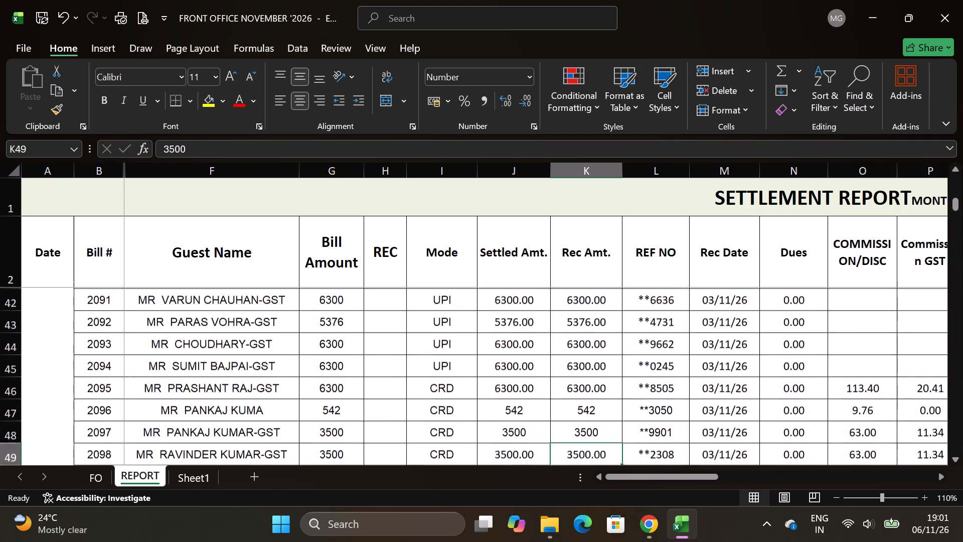
pyautogui.press('Down')
pyautogui.press('Down')
pyautogui.press('Down')
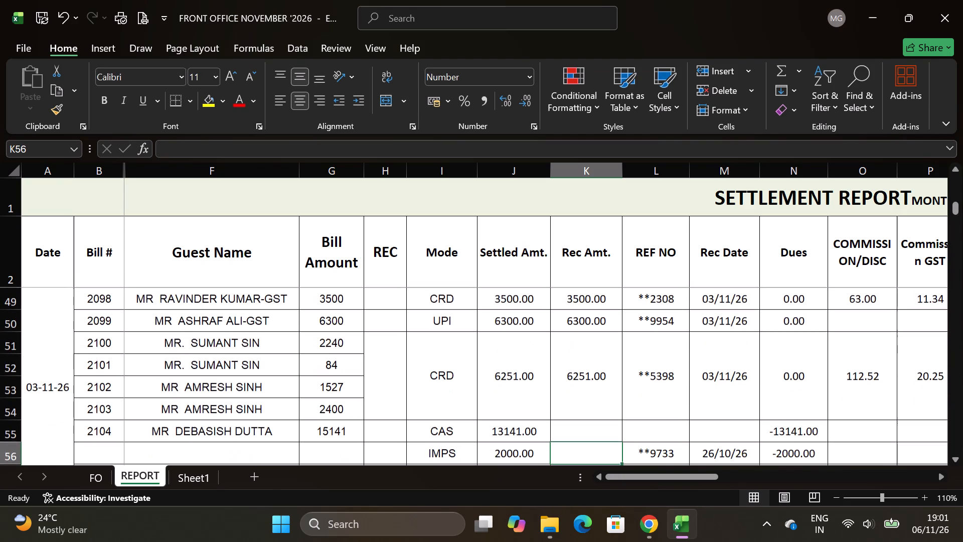
pyautogui.press('Up')
pyautogui.press('Down')
pyautogui.press('Down')
pyautogui.press('Down')
pyautogui.press('Up')
pyautogui.press('Up')
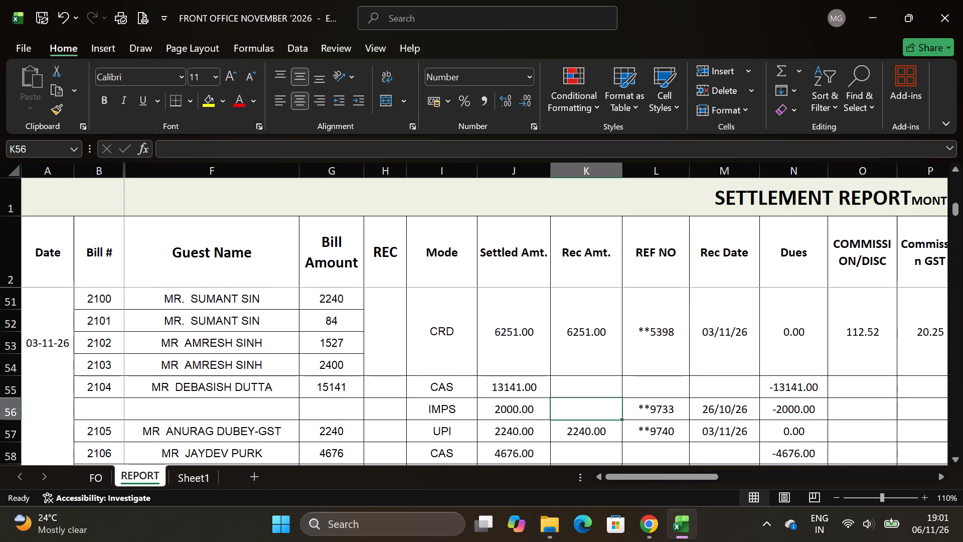
pyautogui.press('Down')
pyautogui.press('Down')
pyautogui.press('Down')
pyautogui.press('Up')
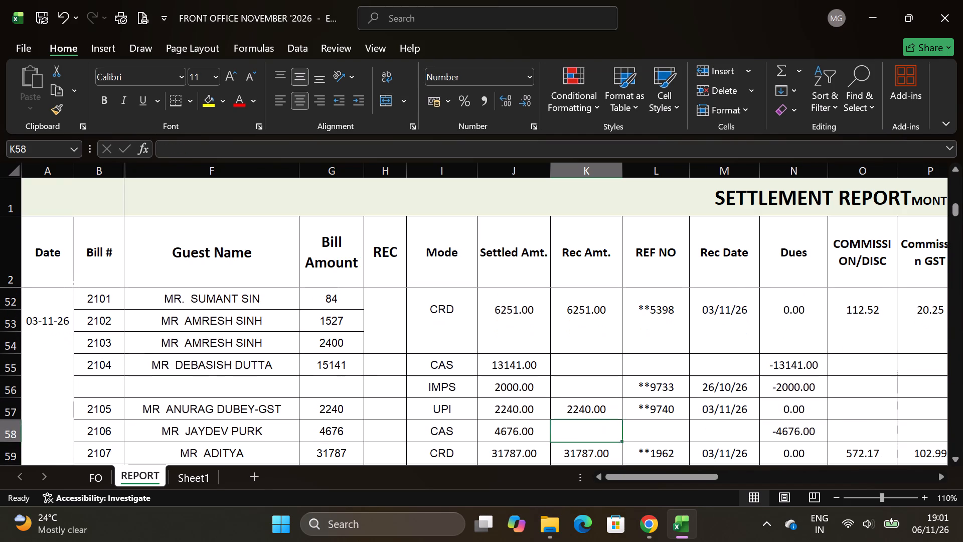
pyautogui.press('Up')
pyautogui.press('Up')
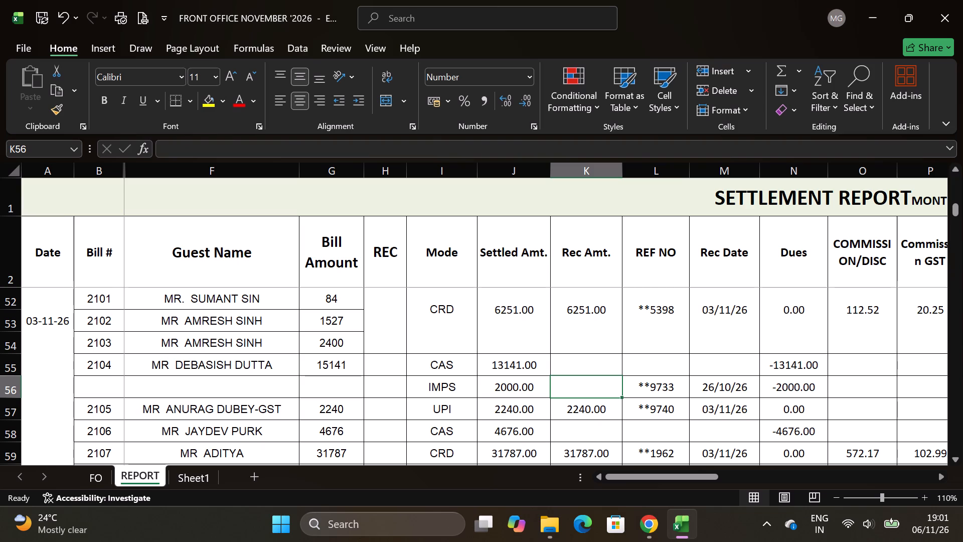
# Save the workbook again.
pyautogui.hotkey('ctrl', 's')
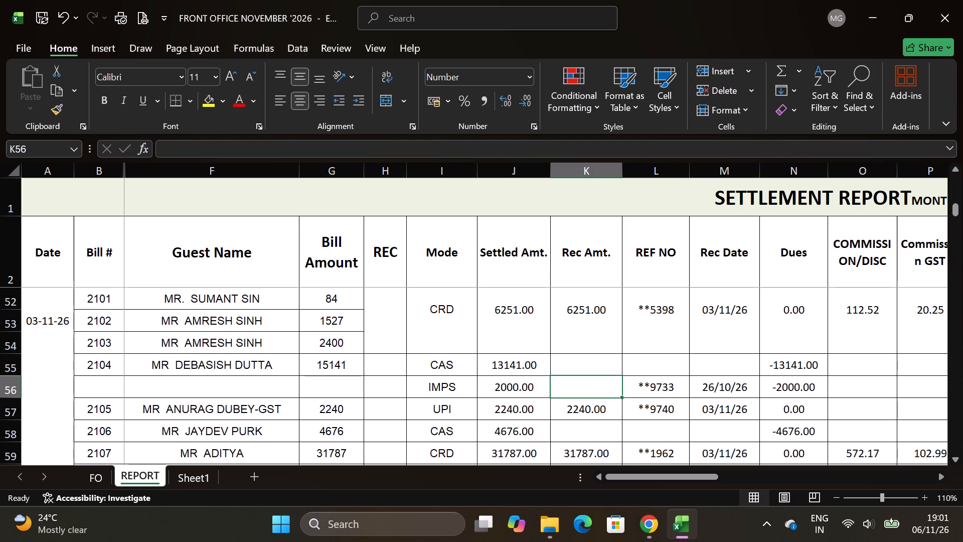
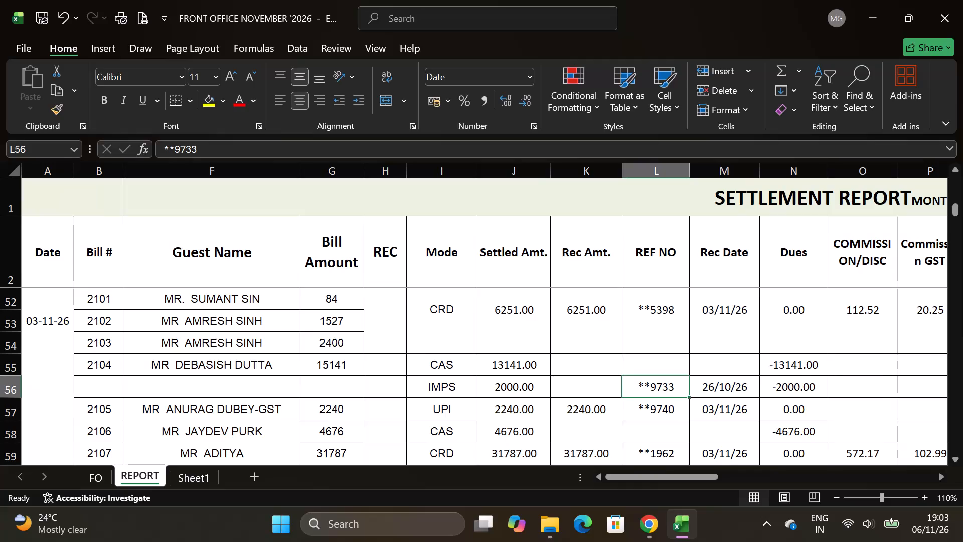
# For bill 2104's IMPS payment, change the reference number to **2380 and enter a received amount of 2000.
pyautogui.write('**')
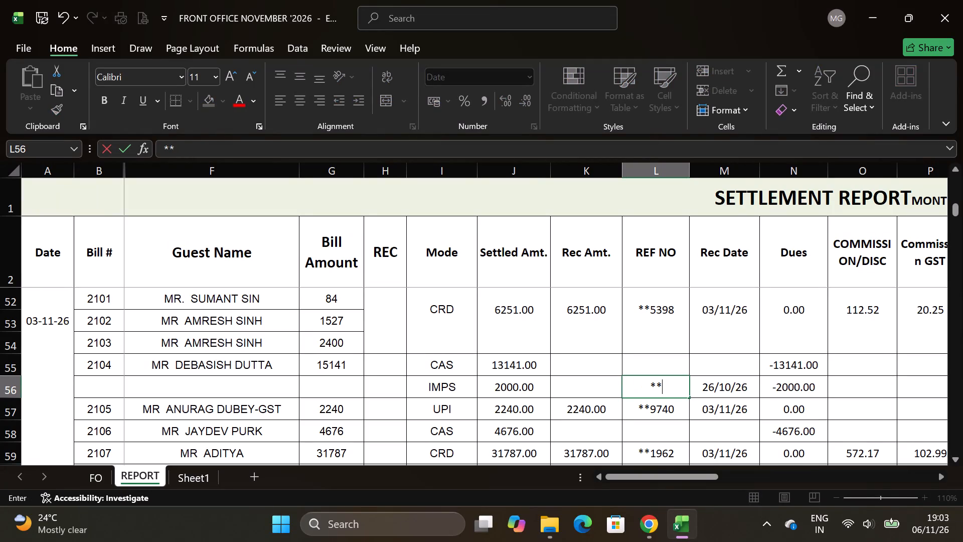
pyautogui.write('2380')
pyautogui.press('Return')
pyautogui.click(602, 387)
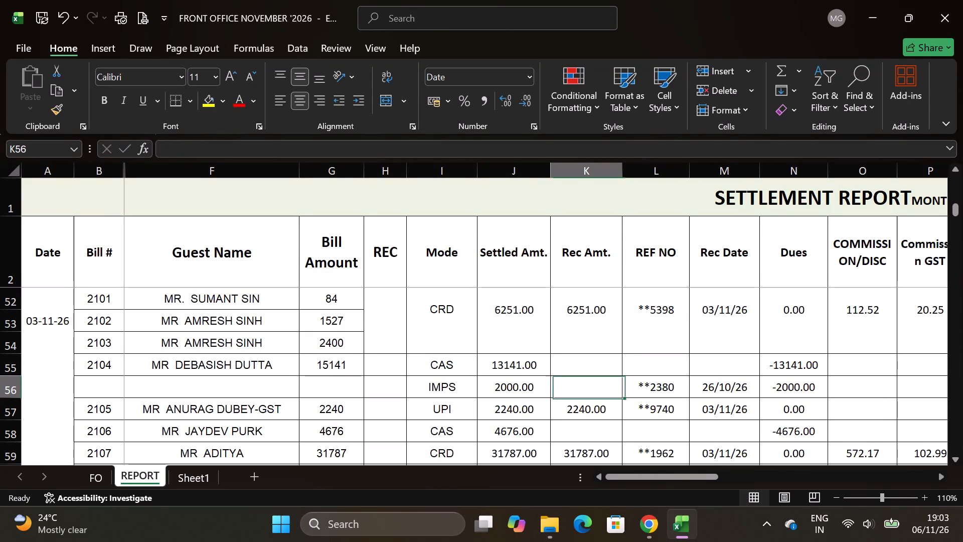
pyautogui.write('2000')
pyautogui.press('Return')
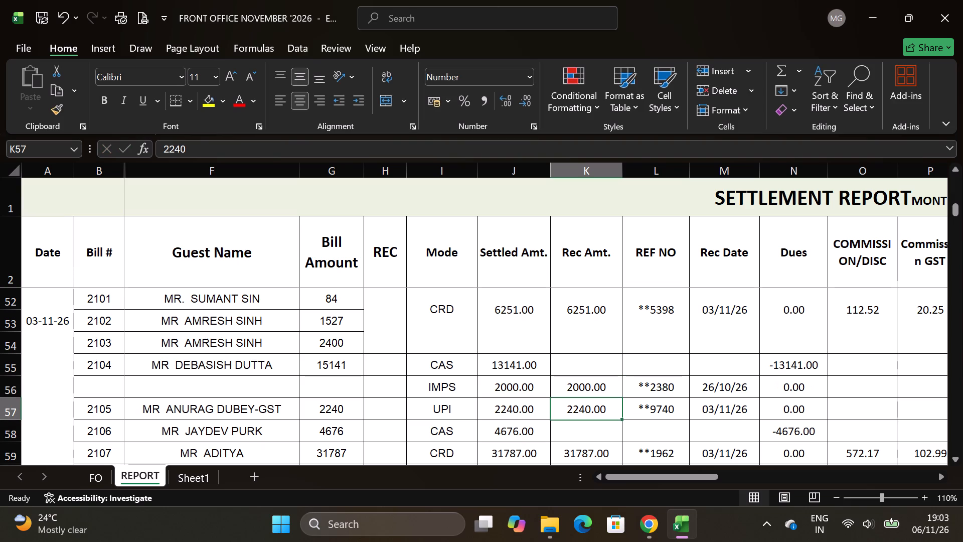
# Review the received amounts from bill 2104's IMPS payment through the NEFT payment of bill 2109 for missing entries.
pyautogui.press('Up')
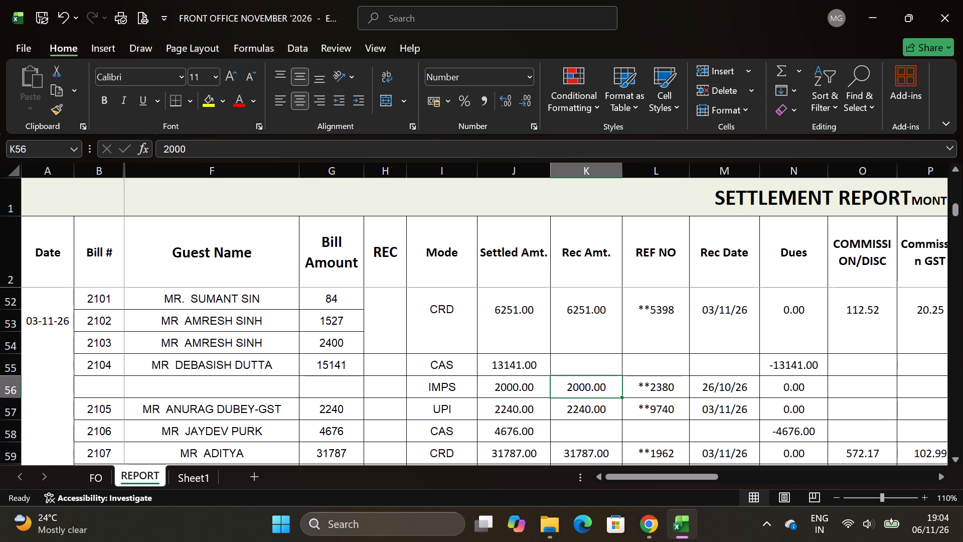
pyautogui.press('Down')
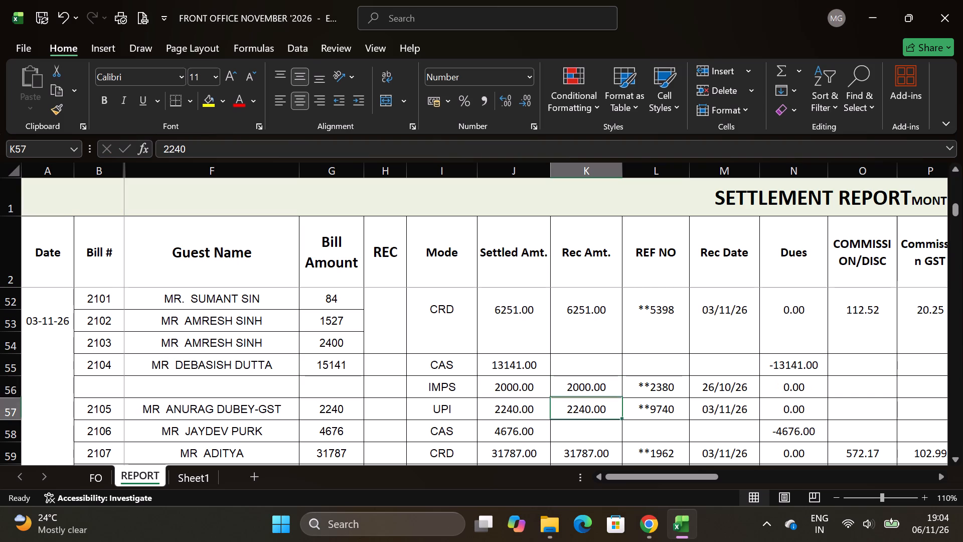
pyautogui.press('Down')
pyautogui.press('Down')
pyautogui.press('Down')
pyautogui.press('Down')
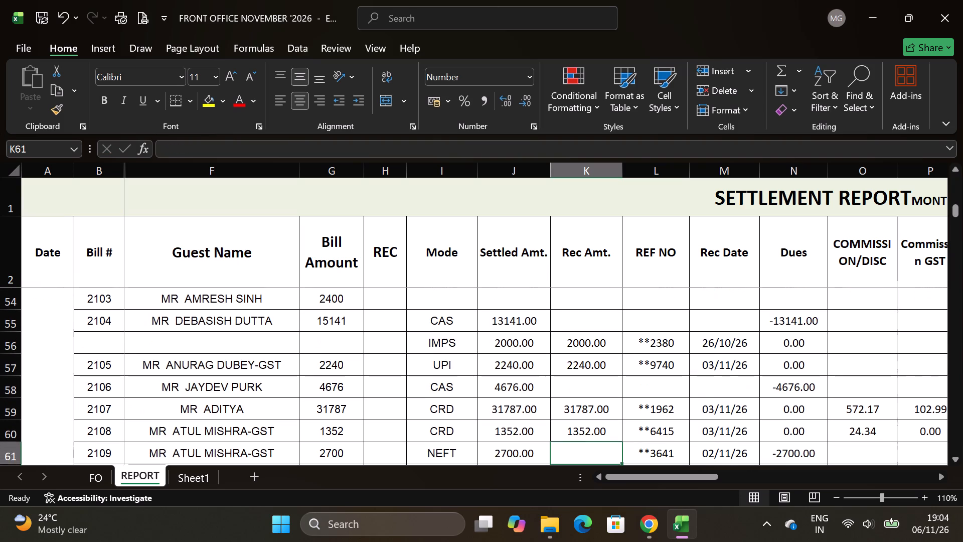
pyautogui.press('Down')
pyautogui.press('Up')
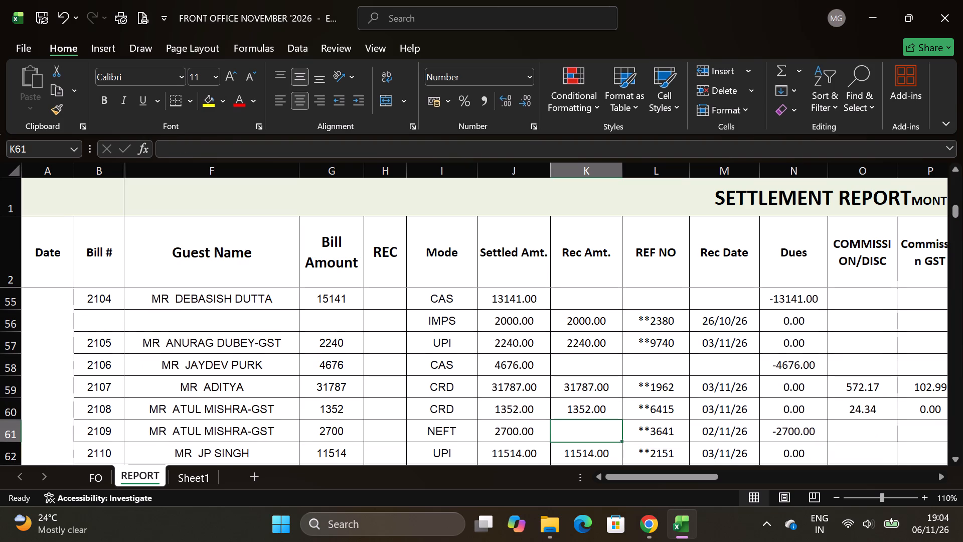
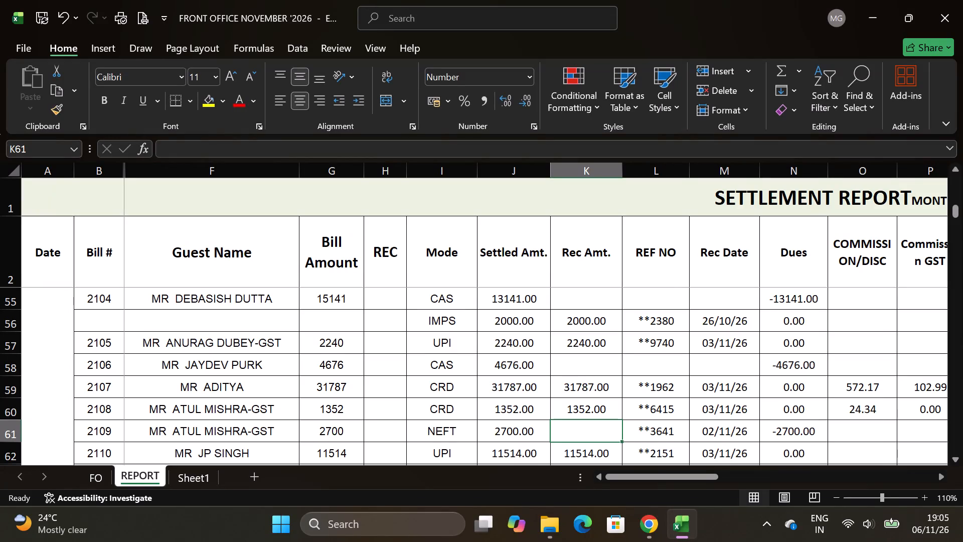
# Save the FRONT OFFICE NOVEMBER '2026 workbook with the updated settlement report and close it.
pyautogui.hotkey('ctrl', 's')
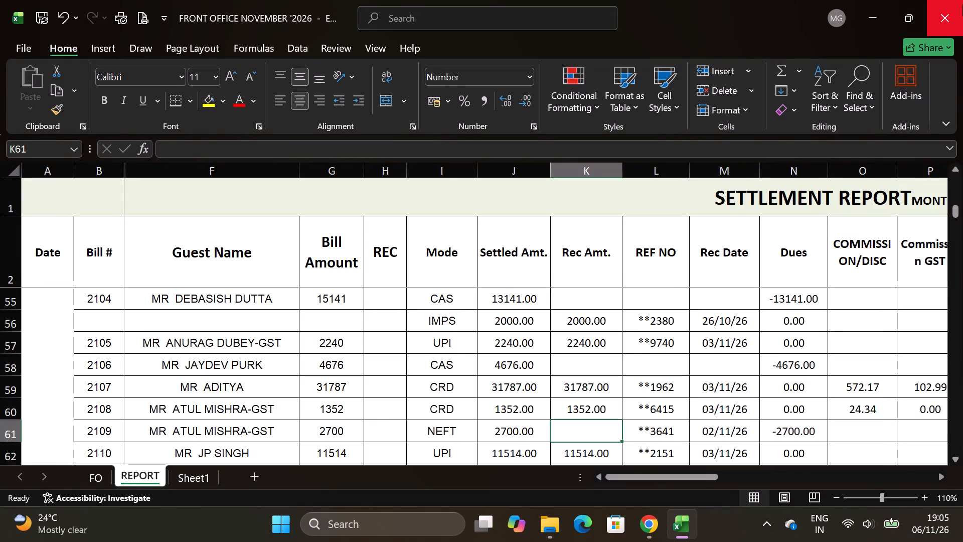
pyautogui.scroll(-10, 674, 332)
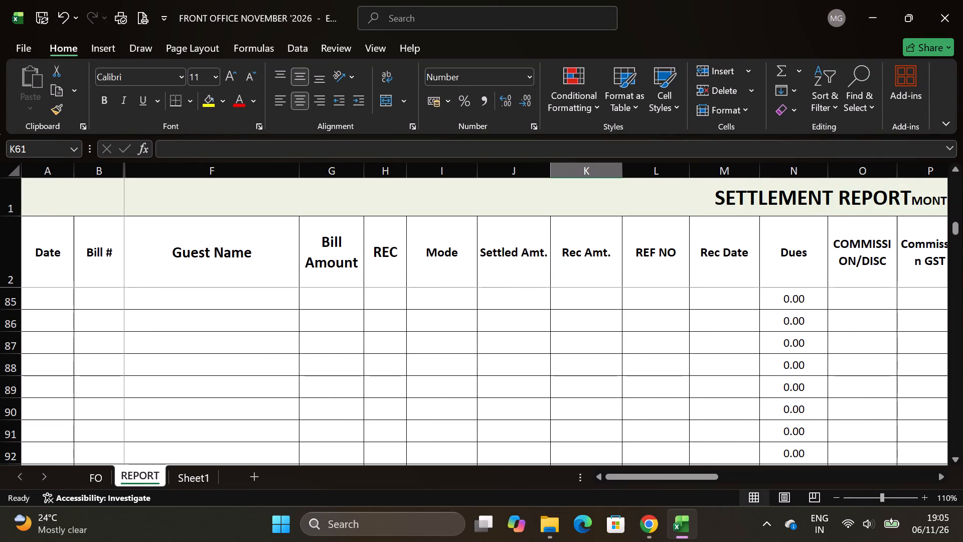
pyautogui.scroll(2, 671, 332)
pyautogui.scroll(19, 671, 332)
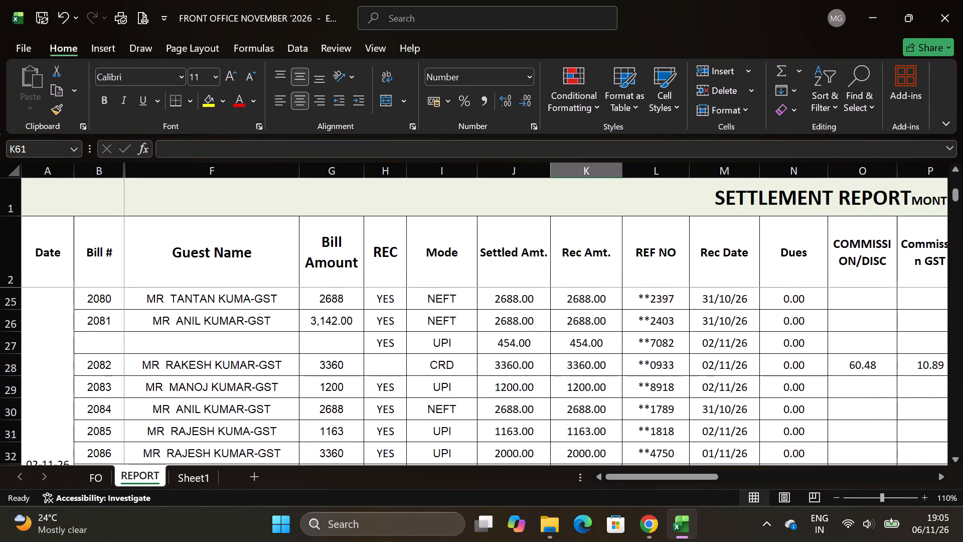
pyautogui.scroll(3, 671, 332)
pyautogui.click(958, 19)
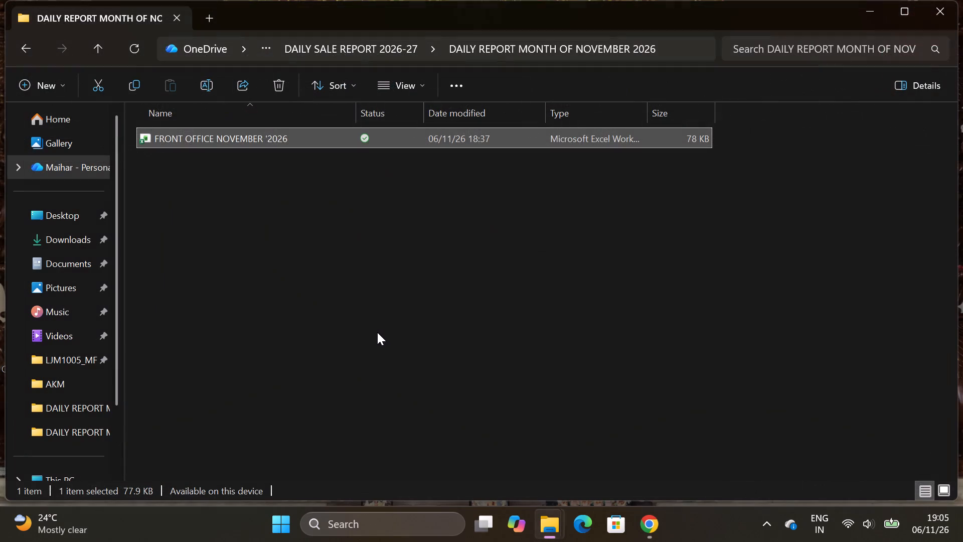
# In File Explorer, return to the parent folder DAILY SALE REPORT 2026-27 and clear the folder selection.
pyautogui.moveTo(378, 327); pyautogui.dragTo(379, 323)
pyautogui.click(32, 50)
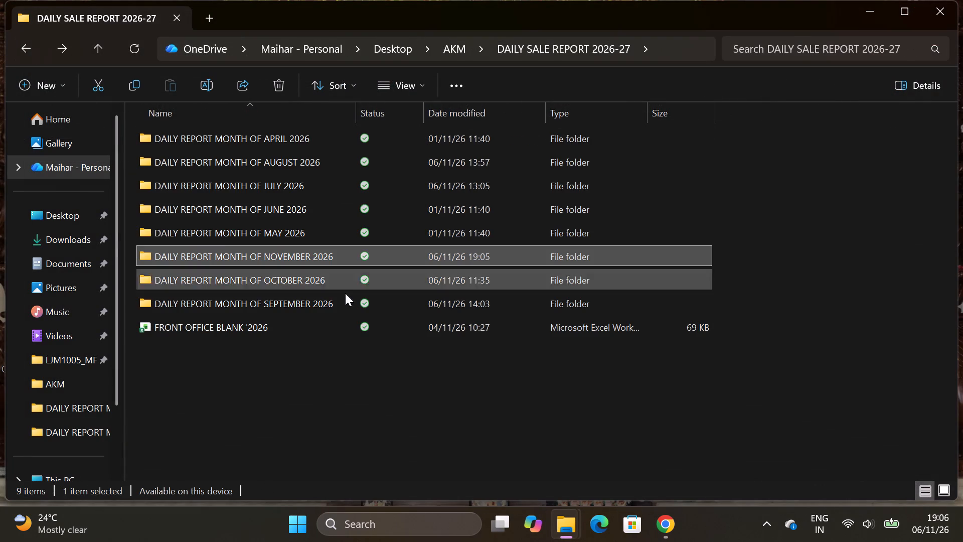
pyautogui.click(226, 409)
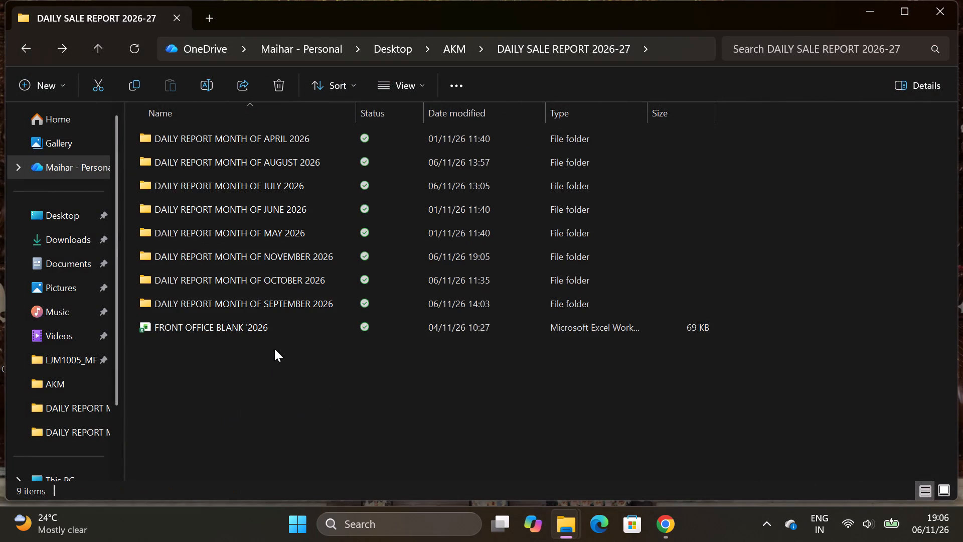
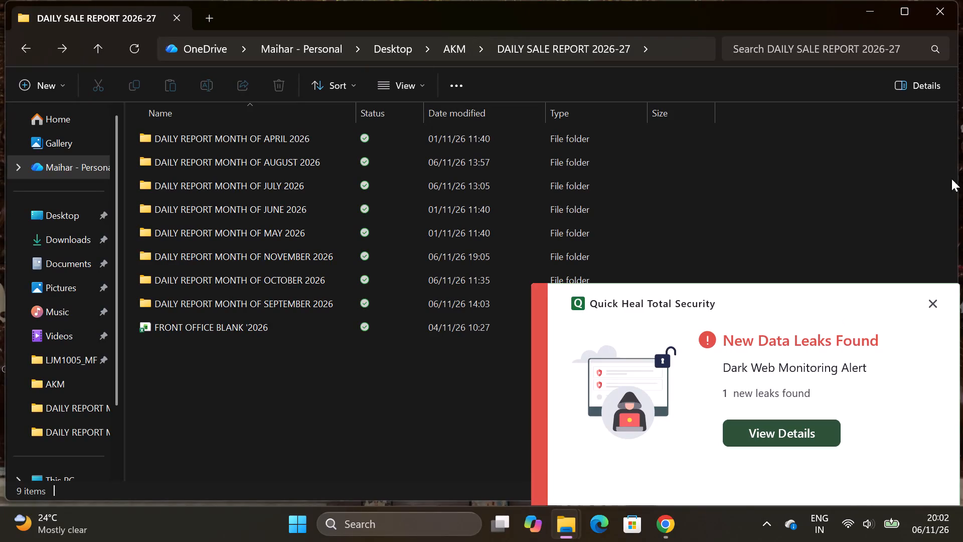
# Dismiss the Quick Heal Total Security data leak alert.
pyautogui.click(936, 300)
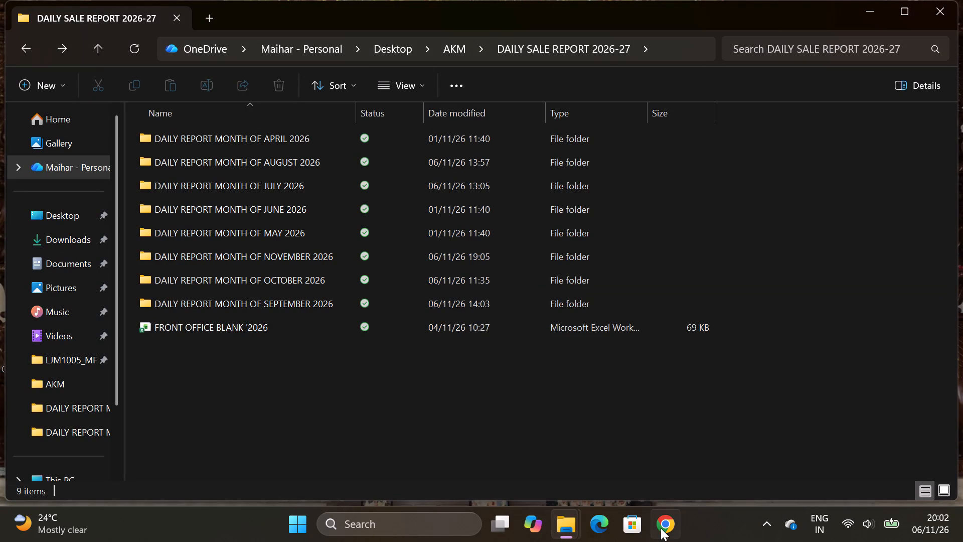